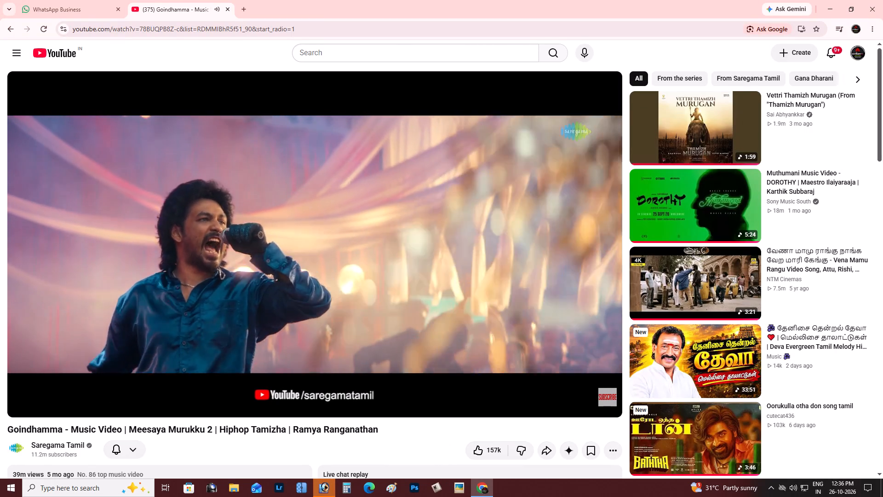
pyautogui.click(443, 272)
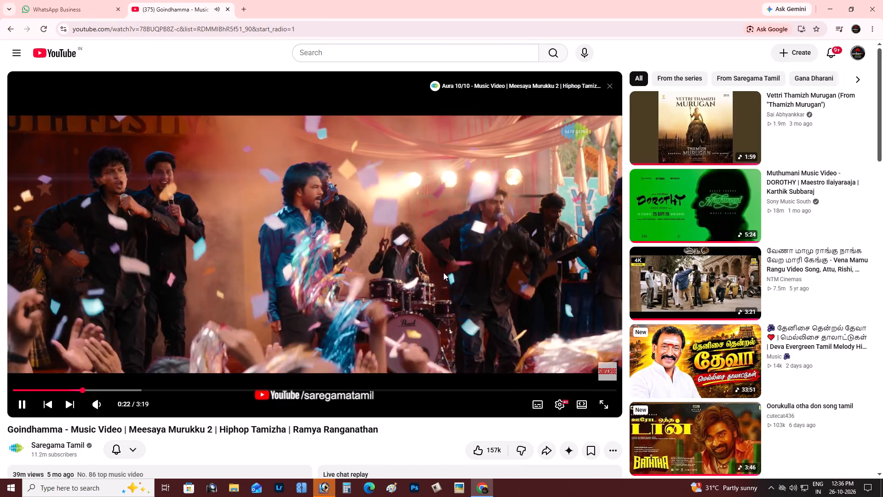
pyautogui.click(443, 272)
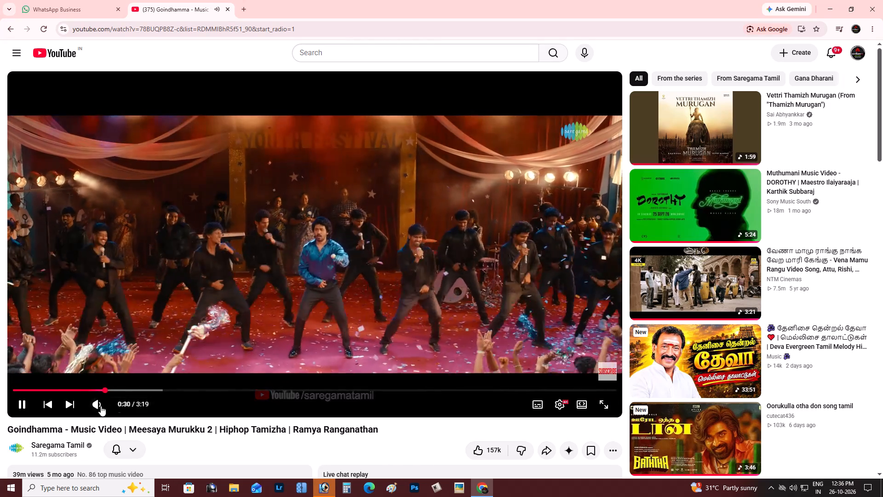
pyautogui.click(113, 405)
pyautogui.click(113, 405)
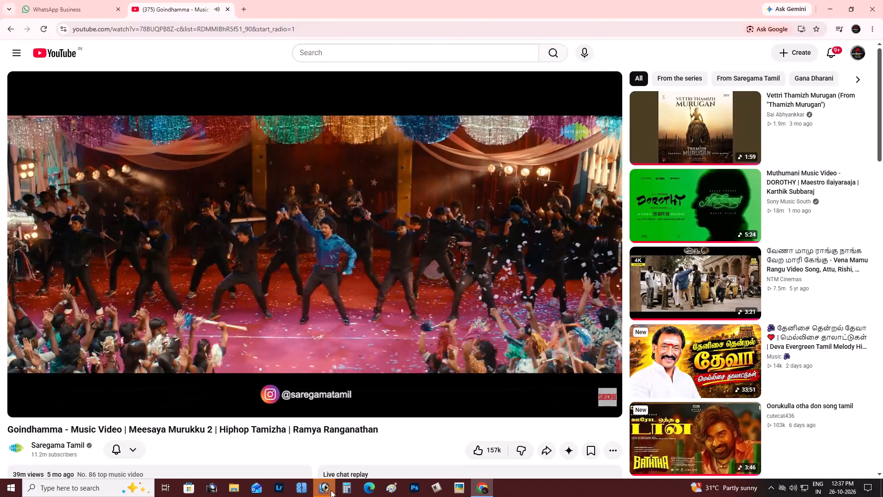
# Switch to Adobe Photoshop and create a new A4 document, 210 × 297 mm, 300 pixels/inch, RGB Color with white contents.
pyautogui.click(331, 490)
pyautogui.doubleClick(503, 252)
pyautogui.click(876, 4)
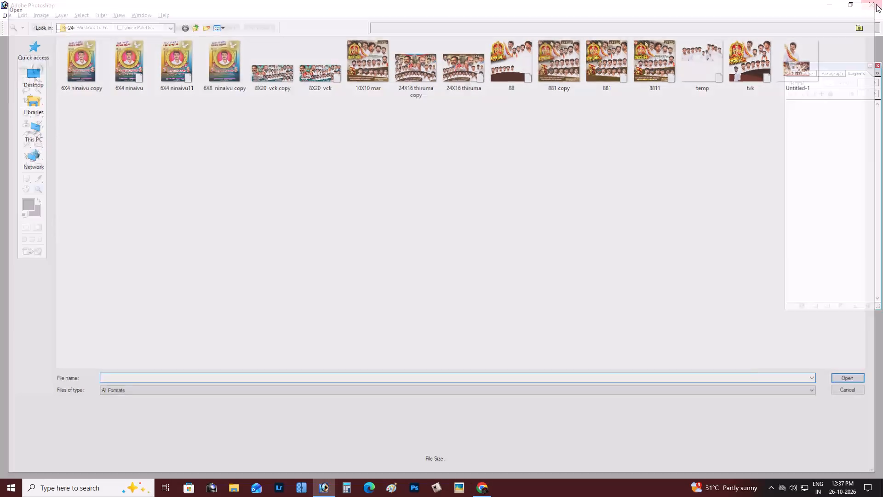
pyautogui.hotkey('ctrl', 'n')
pyautogui.click(378, 132)
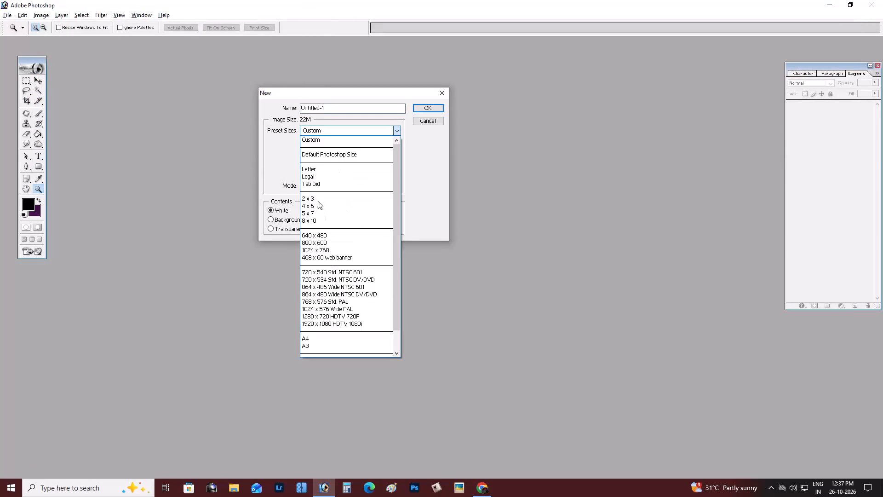
pyautogui.scroll(-5, 323, 203)
pyautogui.click(329, 318)
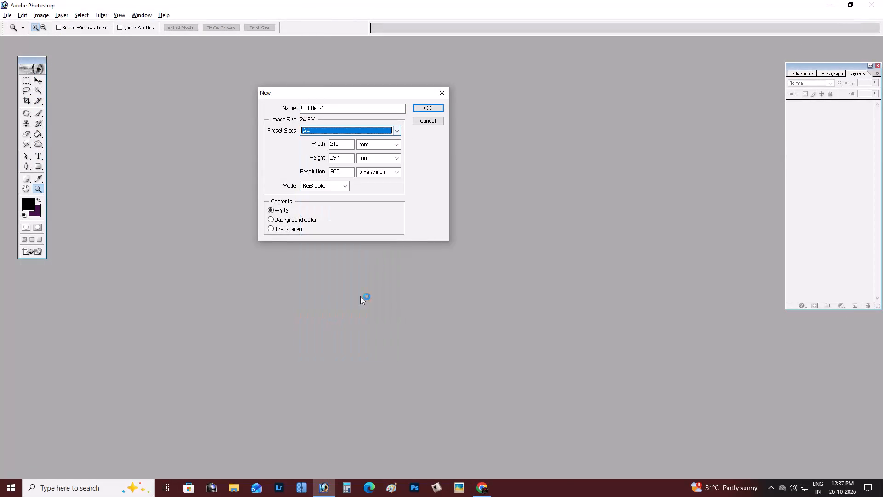
pyautogui.click(424, 107)
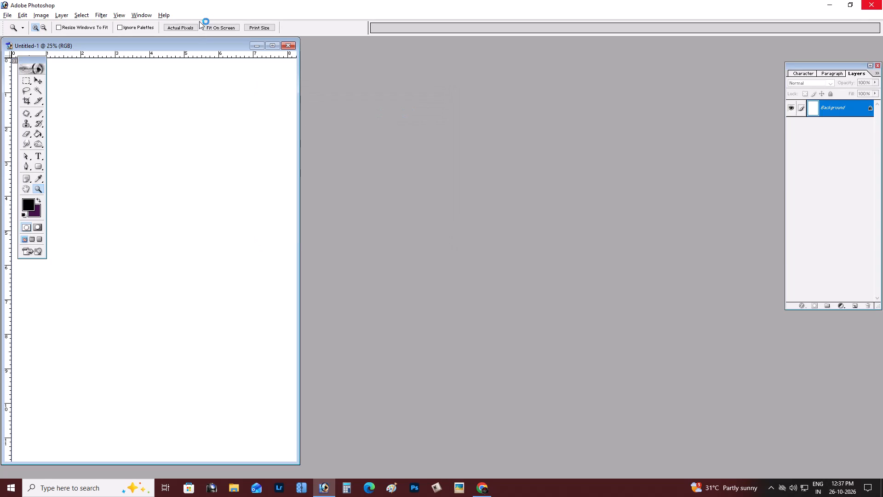
# Show the document in full-screen mode and rotate its canvas 90° clockwise to landscape.
pyautogui.write('vf')
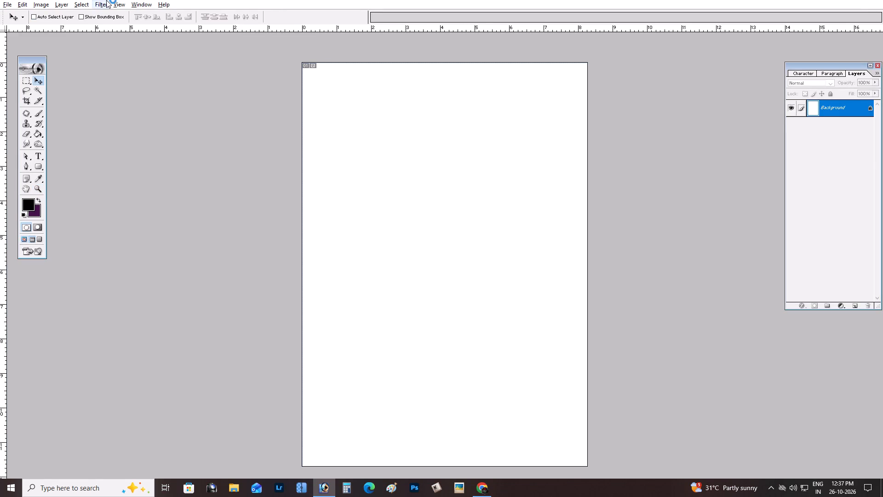
pyautogui.moveTo(65, 0); pyautogui.dragTo(57, 0)
pyautogui.click(85, 91)
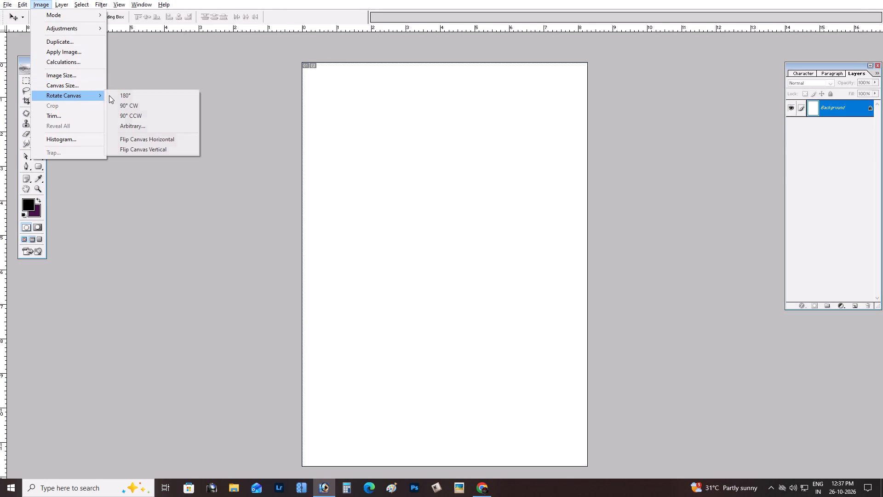
pyautogui.click(124, 106)
pyautogui.scroll(3, 369, 167)
pyautogui.scroll(-3, 369, 167)
pyautogui.scroll(3, 369, 167)
pyautogui.scroll(-5, 371, 167)
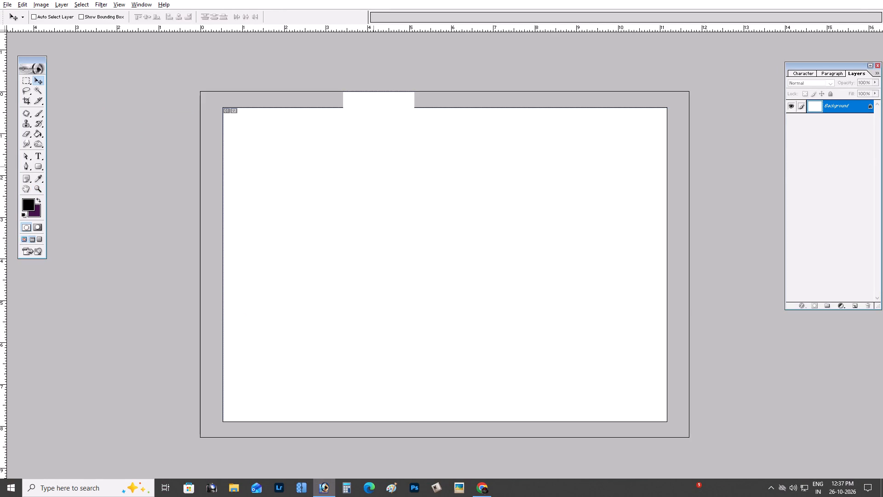
pyautogui.scroll(1, 373, 167)
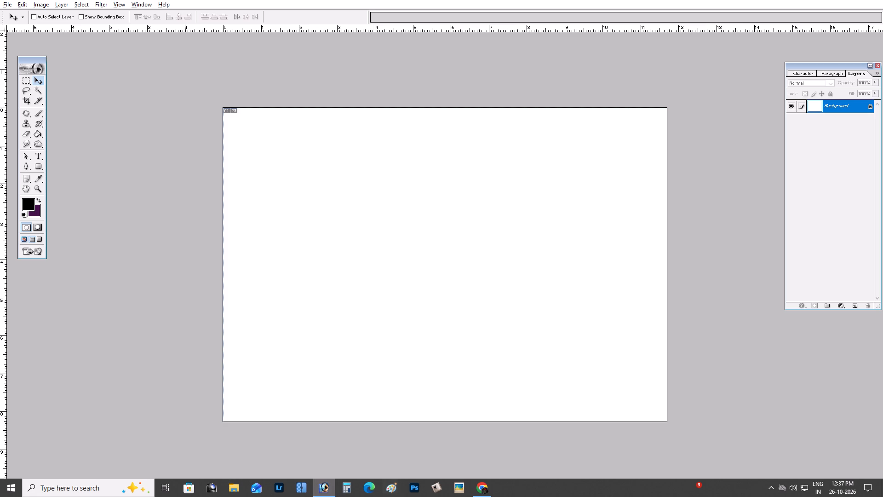
# Start Tavultesoft Keyman and turn on its keyboard for Tamil typing.
pyautogui.click(431, 491)
pyautogui.click(449, 291)
pyautogui.click(808, 495)
pyautogui.click(808, 486)
pyautogui.press('Tab')
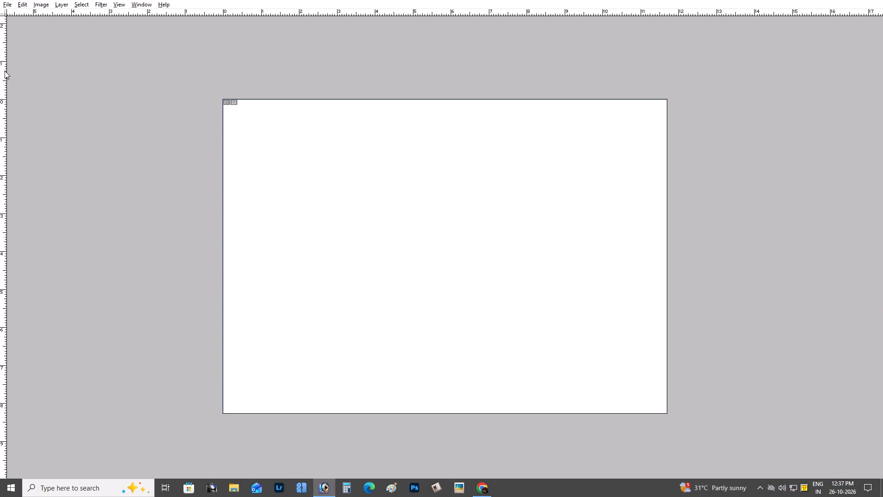
pyautogui.press('Tab')
# Add the placeholder text சகநசகநகச in the upper part of the page and scale it up to 158.54 pt.
pyautogui.click(44, 156)
pyautogui.click(314, 188)
pyautogui.write('rferfefr')
pyautogui.hotkey('ctrl', 'Return')
pyautogui.press('v')
pyautogui.hotkey('ctrl', 't')
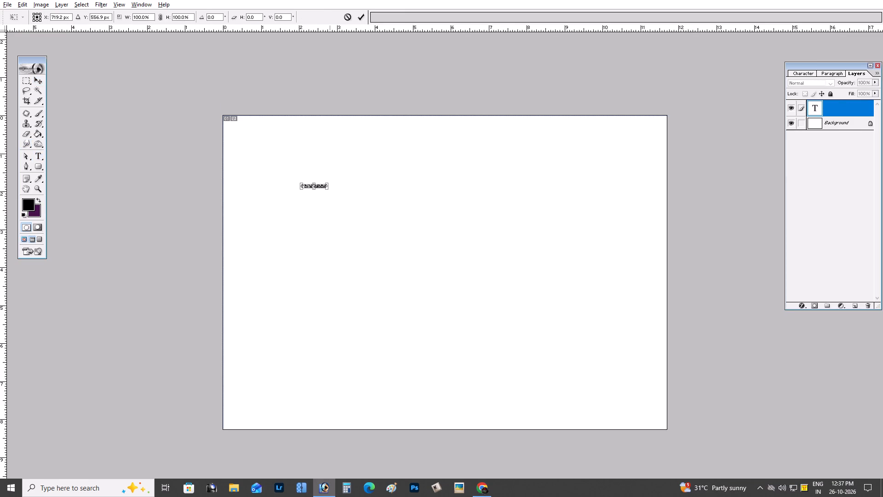
pyautogui.keyDown('alt'); pyautogui.keyDown('shift'); pyautogui.moveTo(330, 182); pyautogui.dragTo(431, 166); pyautogui.keyUp('shift'); pyautogui.keyUp('alt')
pyautogui.press('Return')
# Move the enlarged text so that the whole line lies inside the page's upper area.
pyautogui.click(391, 193)
pyautogui.moveTo(344, 104); pyautogui.dragTo(344, 103)
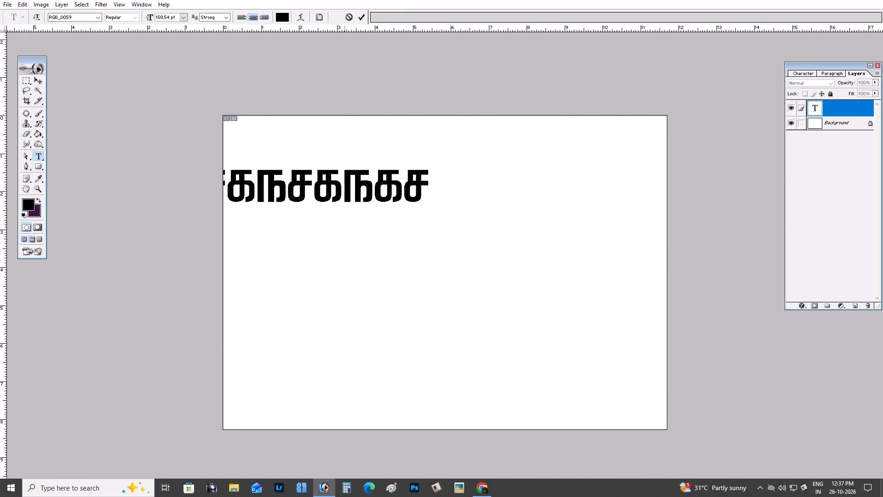
pyautogui.moveTo(344, 103); pyautogui.dragTo(513, 120)
pyautogui.hotkey('ctrl', 'a')
pyautogui.hotkey('ctrl', 'Return')
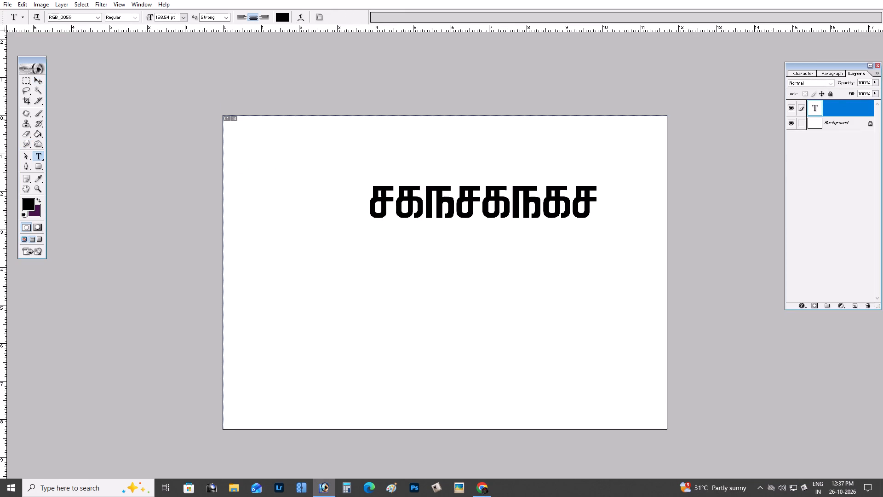
# Set up Keyman for Tamil input again and replace the placeholder text with அன்பான.
pyautogui.click(805, 496)
pyautogui.click(805, 490)
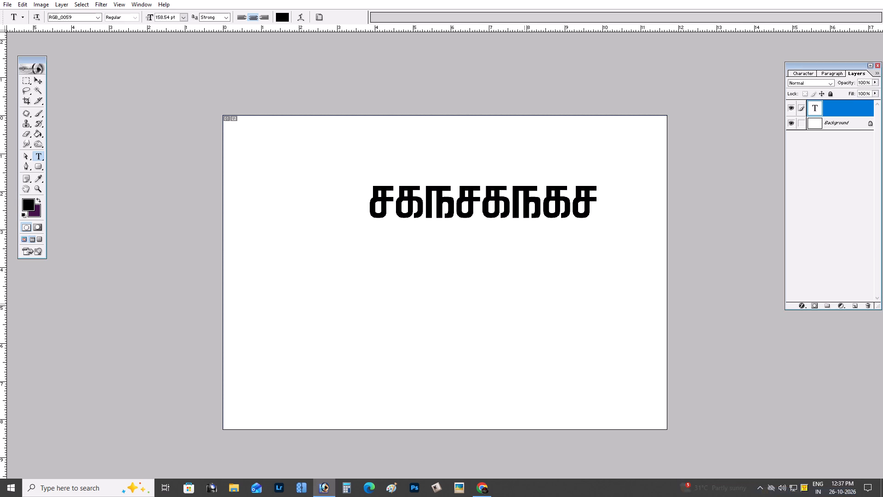
pyautogui.tripleClick(487, 206)
pyautogui.click(487, 206)
pyautogui.press('m')
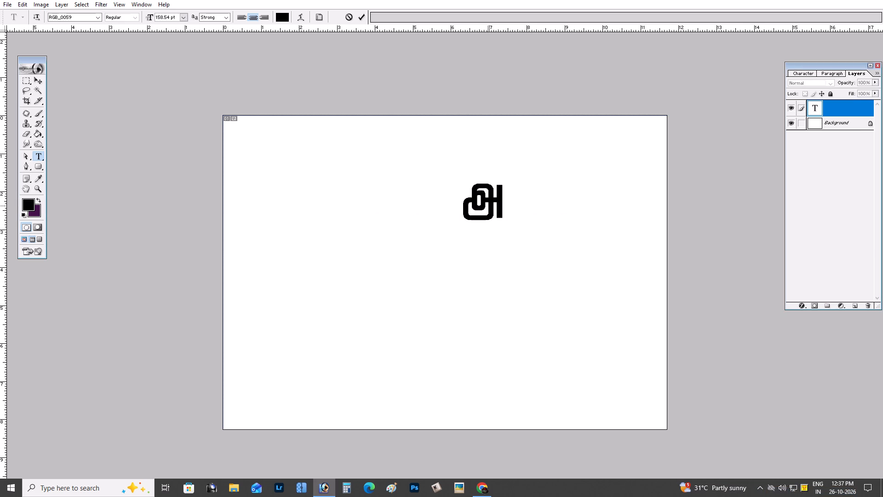
pyautogui.press('s')
pyautogui.press('BackSpace')
pyautogui.write('d;')
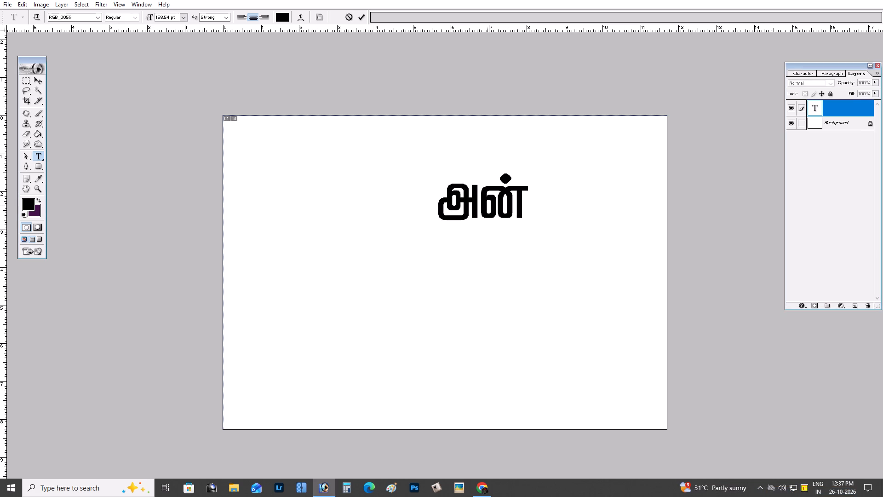
pyautogui.write('gh')
pyautogui.write('d')
pyautogui.press('space')
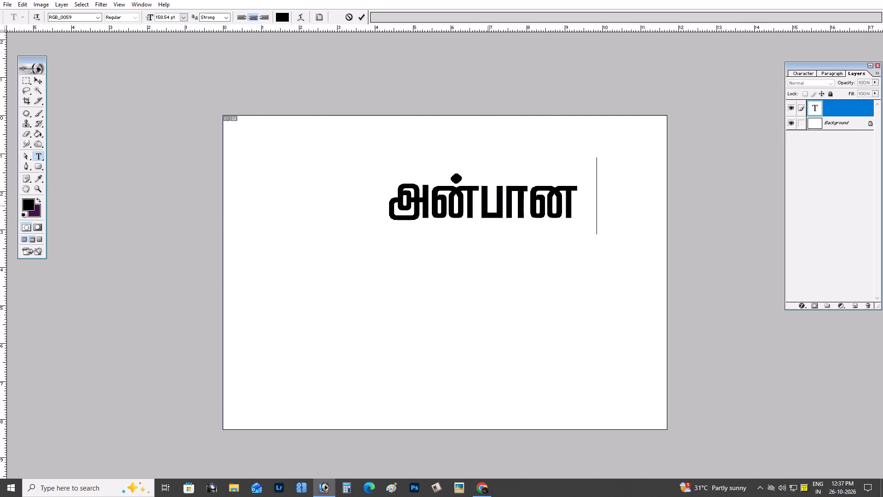
# Continue the text line with the word வாடிக்கையாளர்களே, shifting the line to keep the end of the text on the page.
pyautogui.write('thlp')
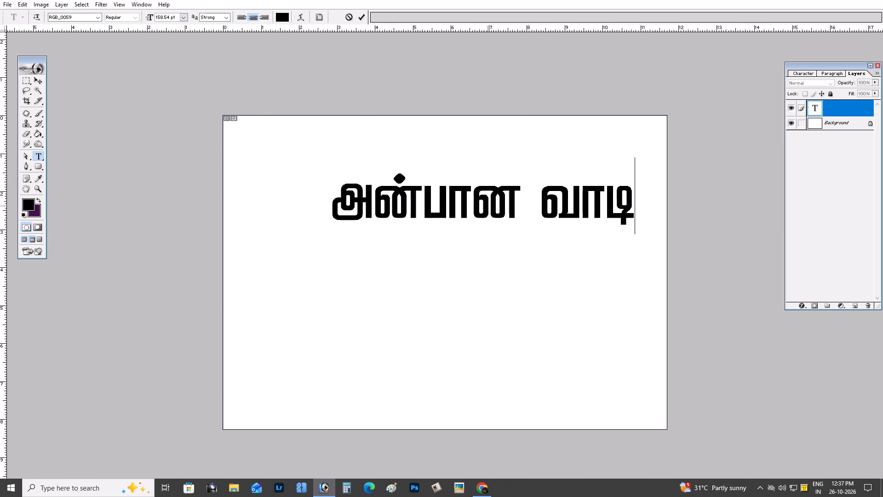
pyautogui.write('f;of')
pyautogui.press('BackSpace')
pyautogui.press('BackSpace')
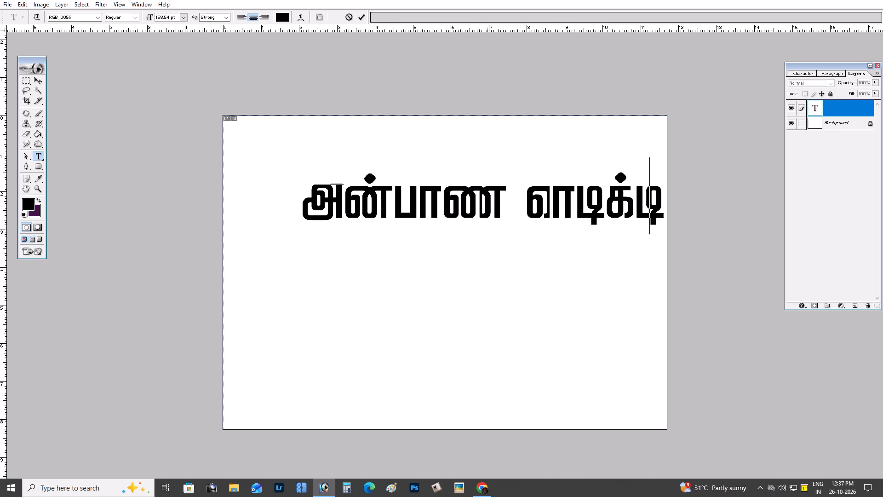
pyautogui.write('if')
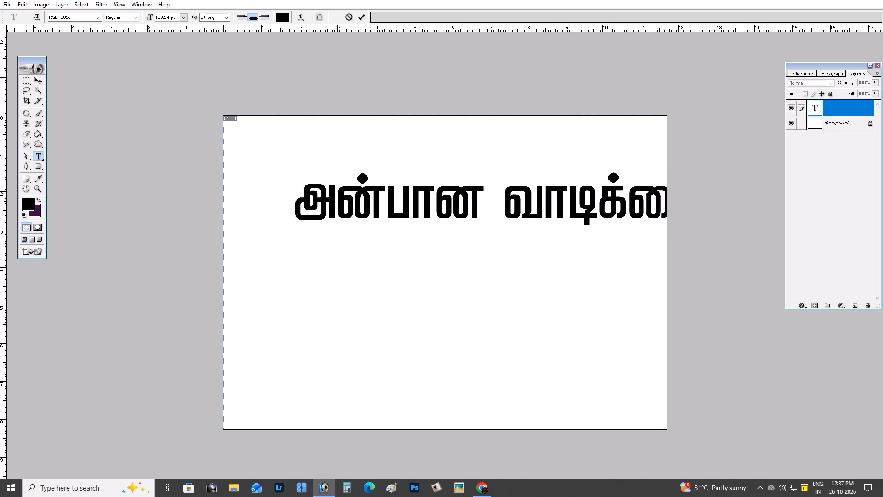
pyautogui.moveTo(575, 146); pyautogui.dragTo(382, 155)
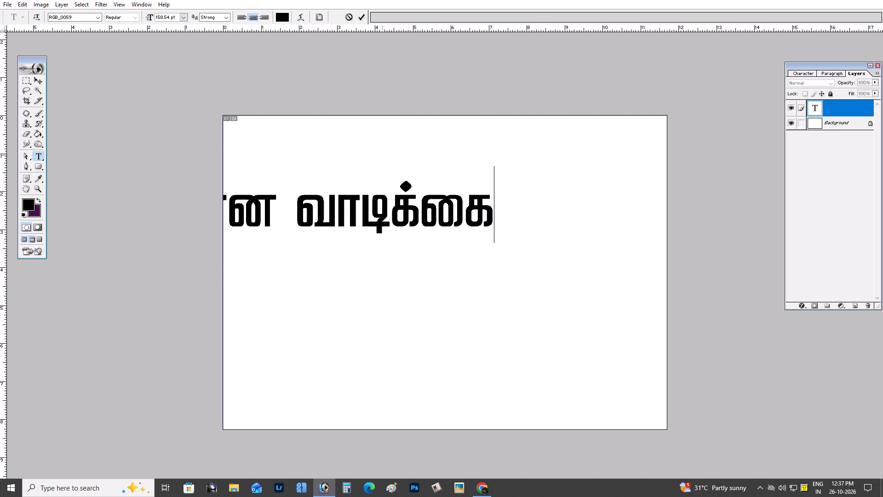
pyautogui.write('ah')
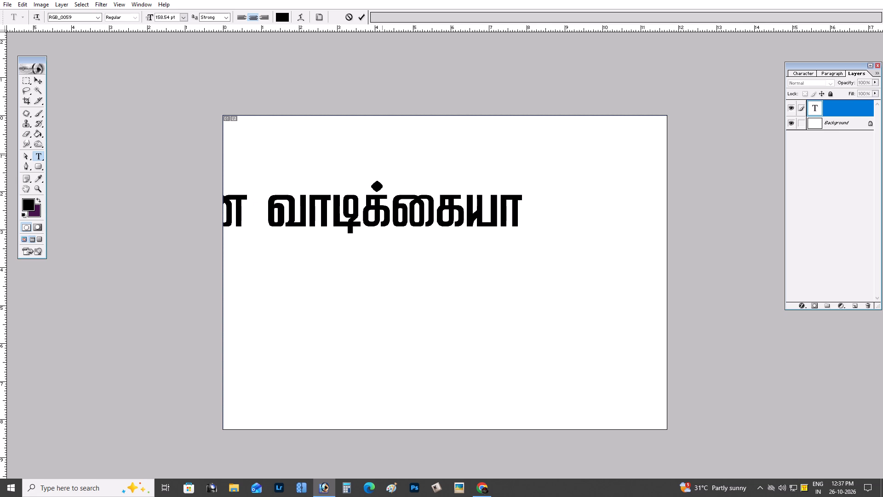
pyautogui.press('s')
pyautogui.write('u;d')
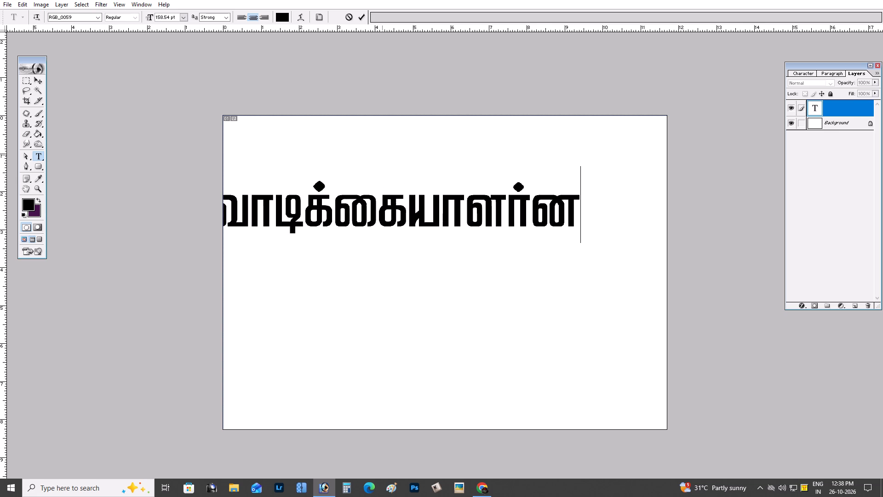
pyautogui.press('BackSpace')
pyautogui.press('f')
pyautogui.write('ns')
pyautogui.press('space')
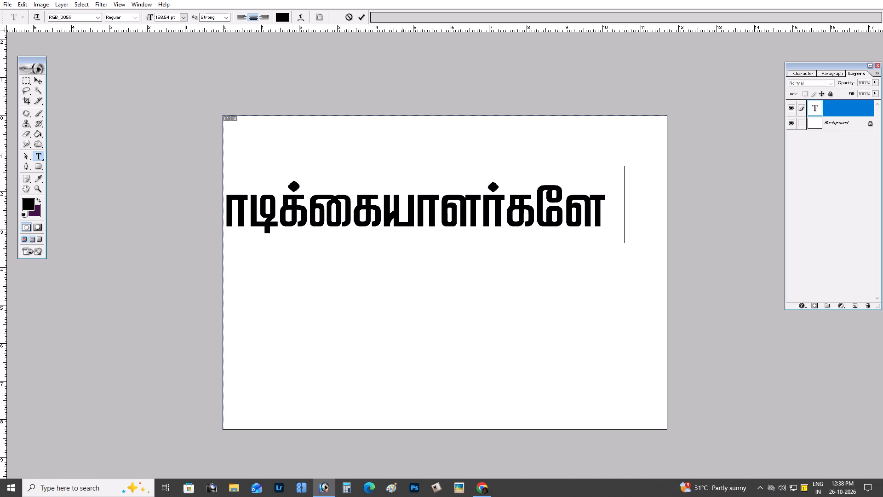
# Add the word பொருட்களின் to the text line, shifting the line to keep its end on the page.
pyautogui.press('b')
pyautogui.write('gh')
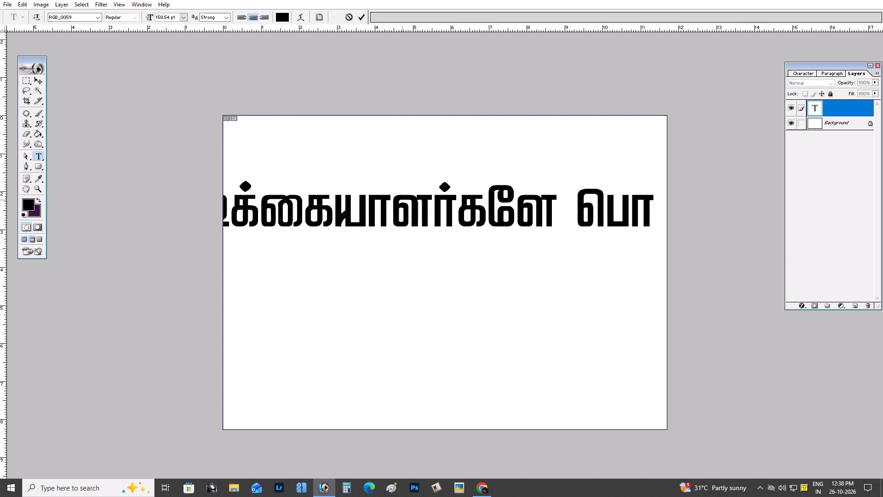
pyautogui.press('BackSpace')
pyautogui.press('BackSpace')
pyautogui.press('BackSpace')
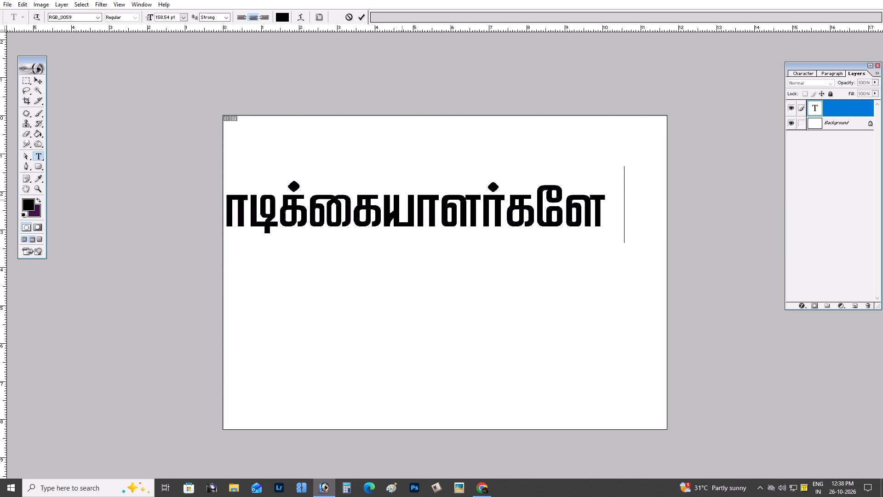
pyautogui.write('bgh')
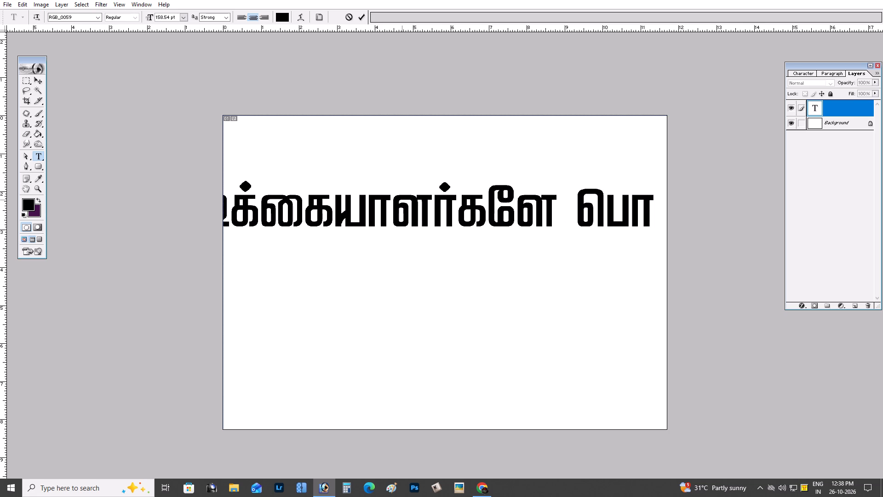
pyautogui.hotkey('shift', 'u')
pyautogui.write('l;')
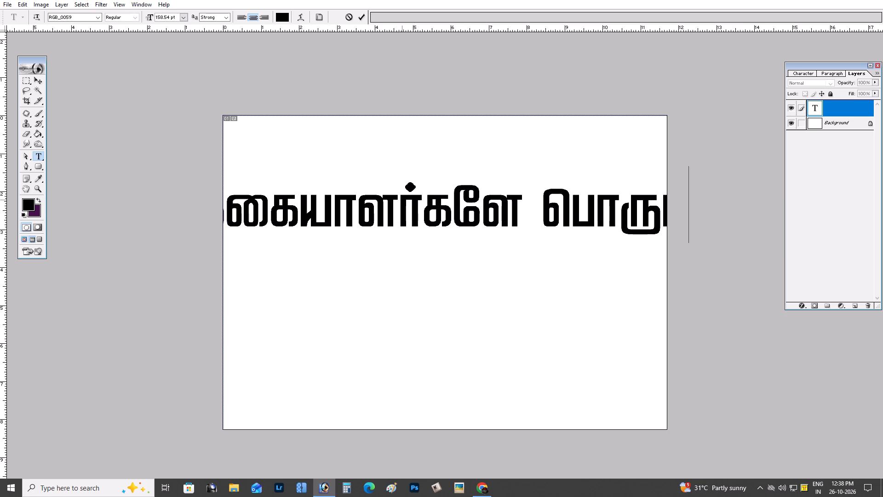
pyautogui.press('f')
pyautogui.moveTo(541, 155); pyautogui.dragTo(315, 167)
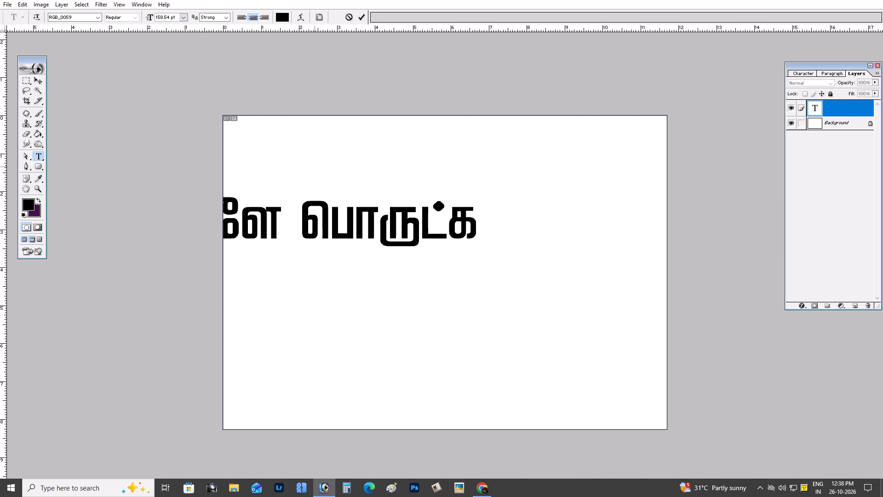
pyautogui.write('sp')
pyautogui.press('space')
pyautogui.press('BackSpace')
pyautogui.write('d;')
pyautogui.press('space')
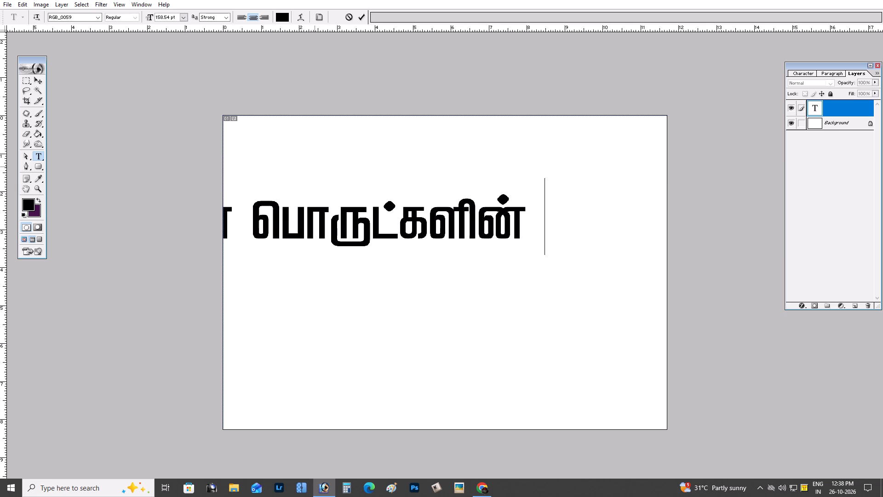
# Add the word விலைவாசி to the text line, shifting the line to keep its end well inside the page.
pyautogui.write('tp')
pyautogui.write('iy')
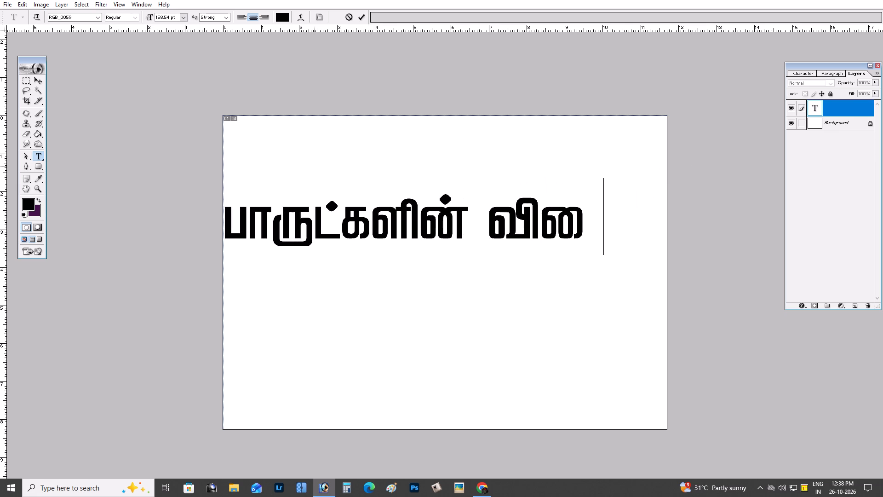
pyautogui.write('th')
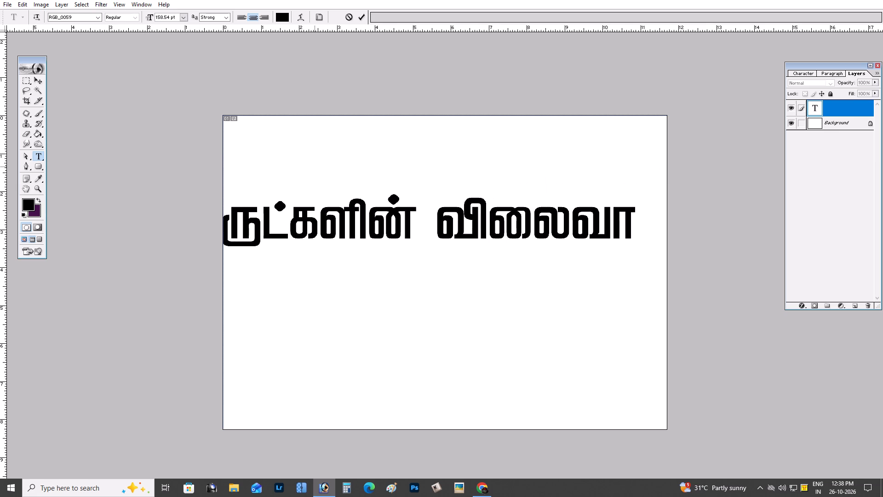
pyautogui.write('rp')
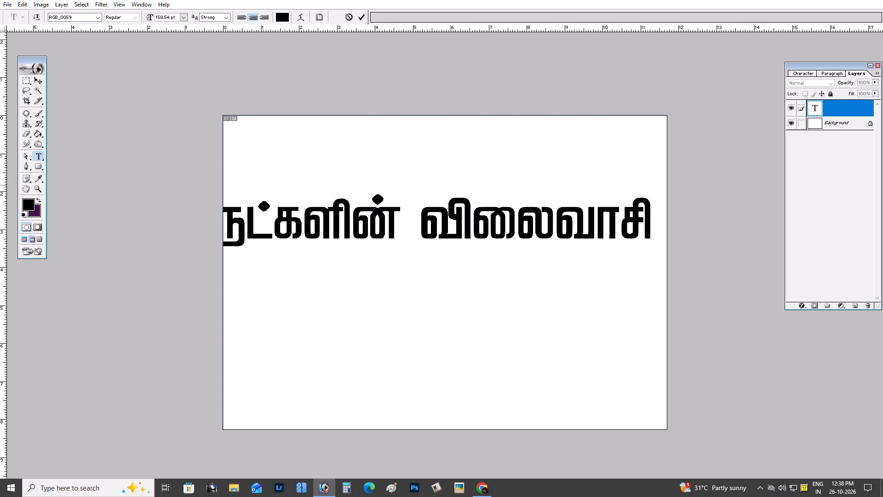
pyautogui.moveTo(572, 185); pyautogui.dragTo(527, 191)
pyautogui.moveTo(567, 133); pyautogui.dragTo(449, 141)
pyautogui.click(535, 220)
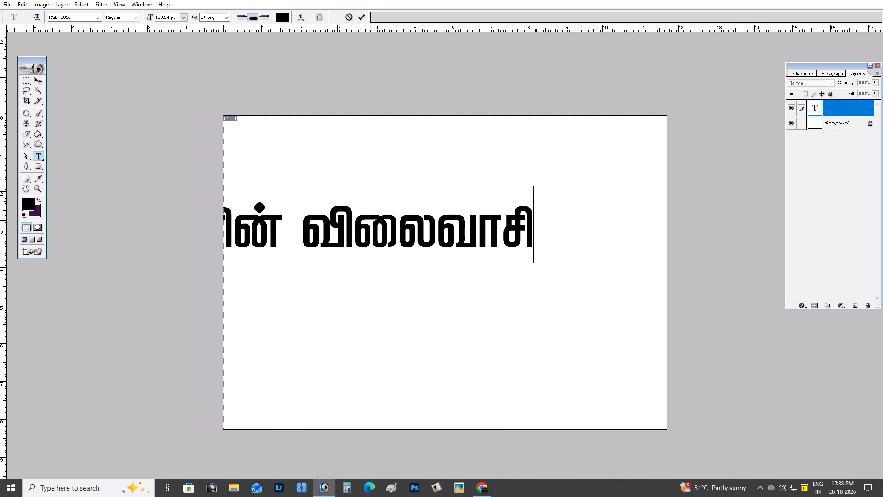
# Continue the text line with the word உயர்ந்த after விலைவாசி, followed by a space.
pyautogui.press('space')
pyautogui.press('c')
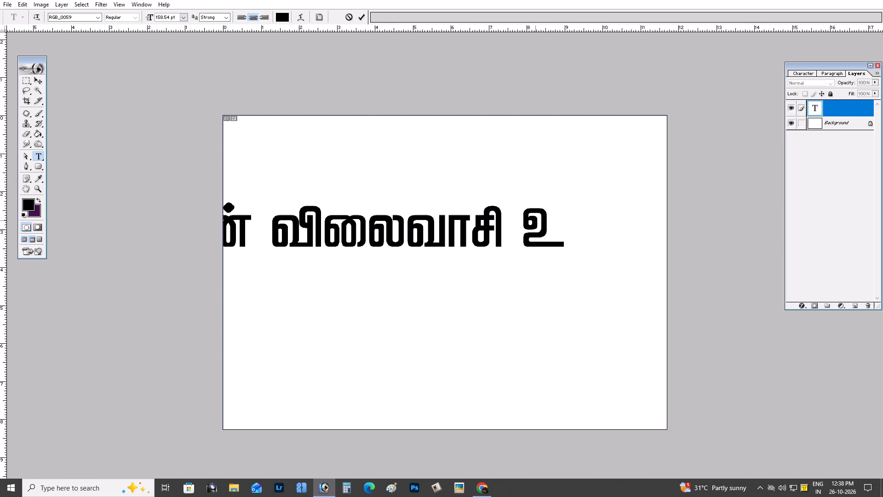
pyautogui.press('a')
pyautogui.write('u;')
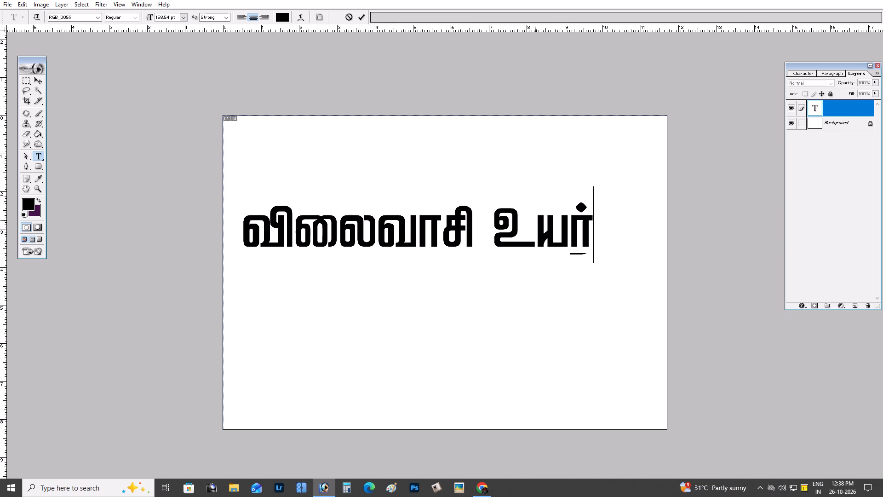
pyautogui.press('e')
pyautogui.press(';')
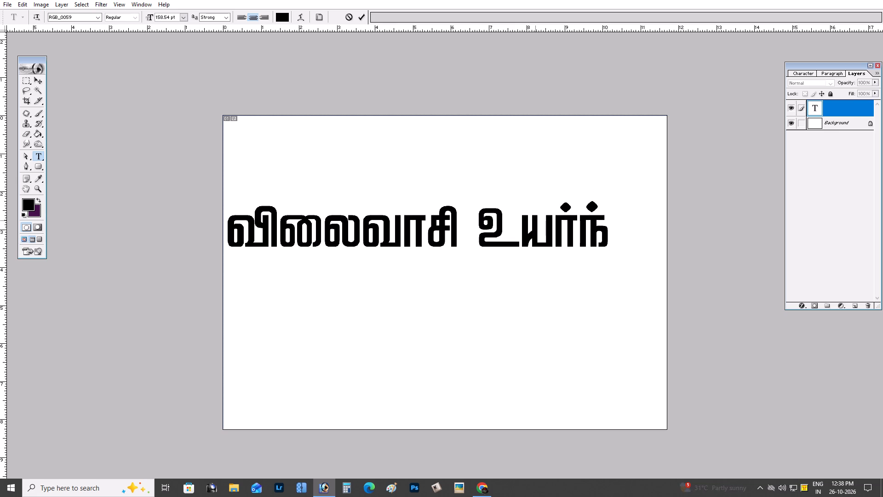
pyautogui.press('g')
pyautogui.press('BackSpace')
pyautogui.write('j')
pyautogui.press('space')
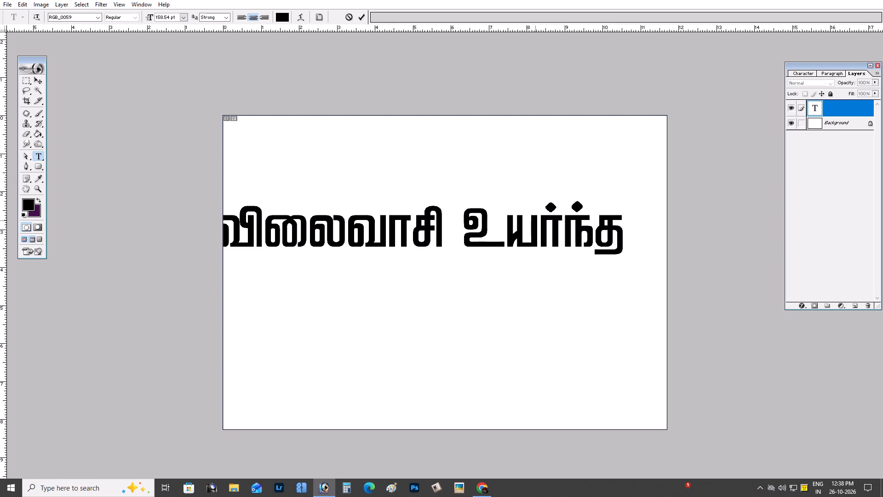
# Add the word காரனத்தினால் after உயர்ந்த, shifting the line to make room on the page, and commit the text.
pyautogui.press('g')
pyautogui.press('BackSpace')
pyautogui.moveTo(601, 146); pyautogui.dragTo(447, 147)
pyautogui.press('d')
pyautogui.press('BackSpace')
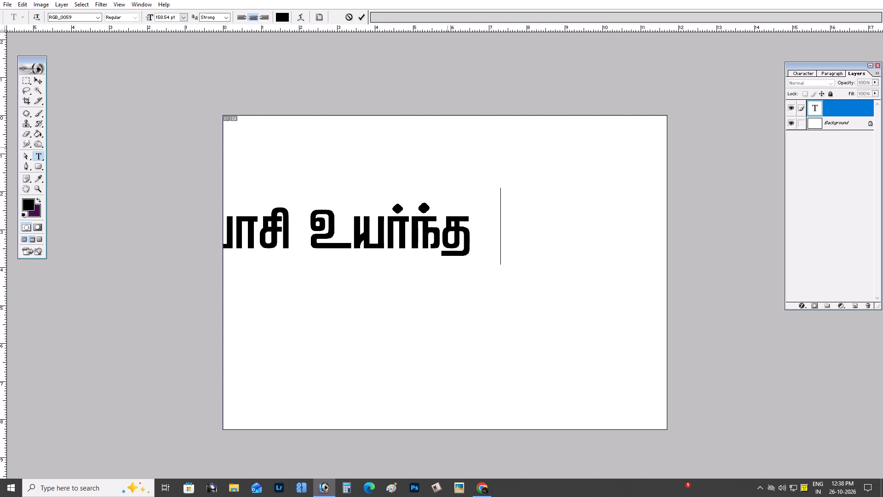
pyautogui.press('s')
pyautogui.press('BackSpace')
pyautogui.press('f')
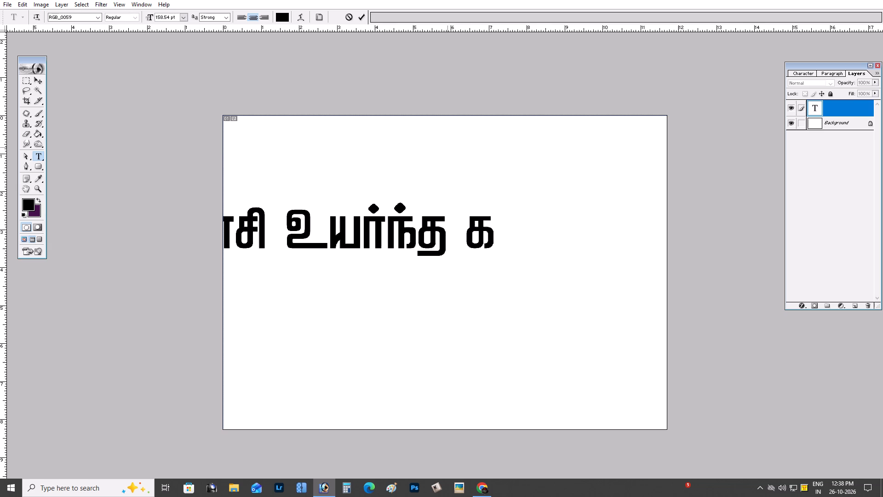
pyautogui.write('hu')
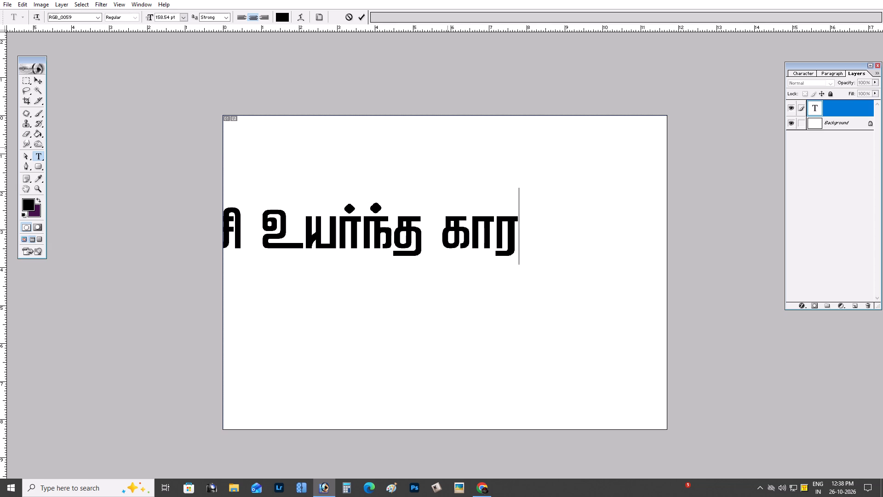
pyautogui.press('d')
pyautogui.write('j;jp')
pyautogui.write('fh')
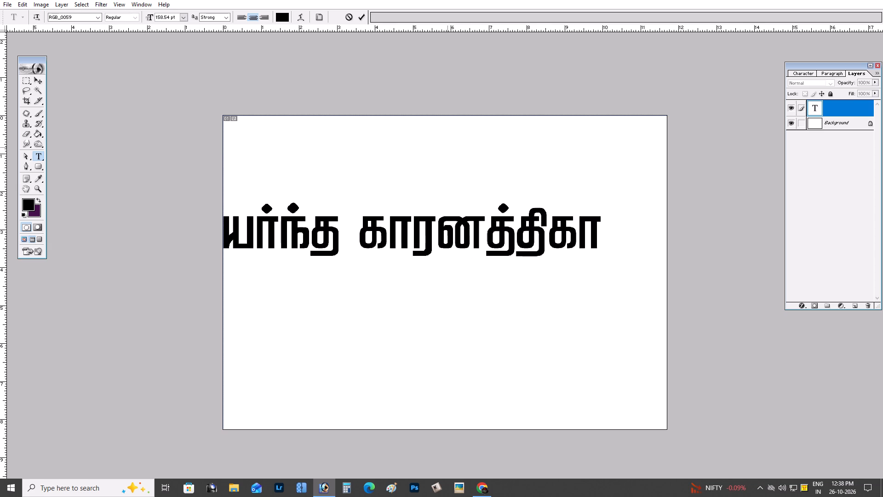
pyautogui.press('BackSpace')
pyautogui.press('BackSpace')
pyautogui.write('dh')
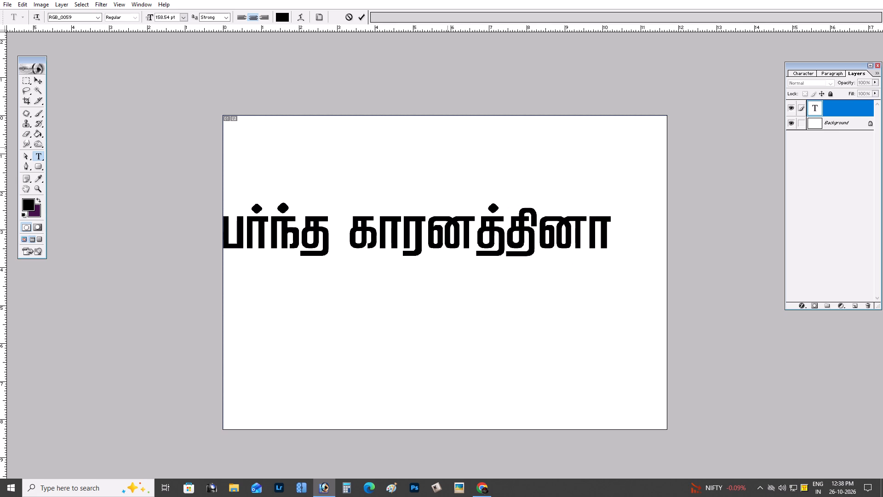
pyautogui.write('y;')
pyautogui.hotkey('ctrl', 'Return')
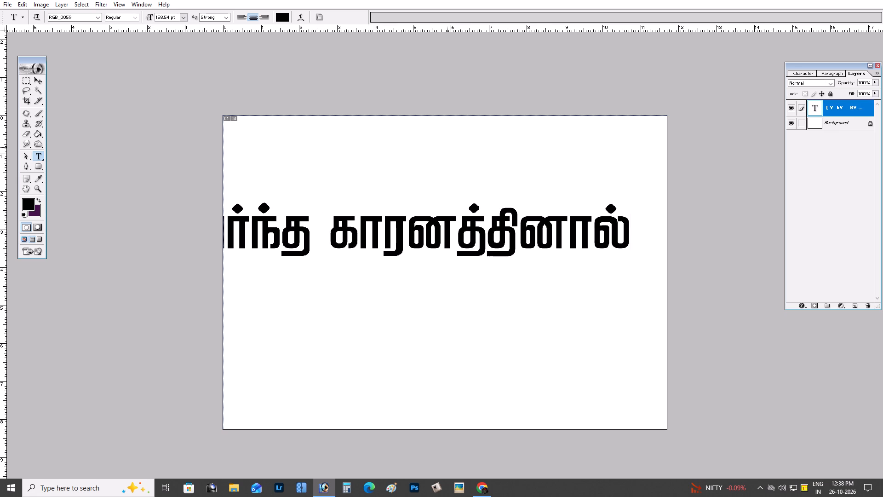
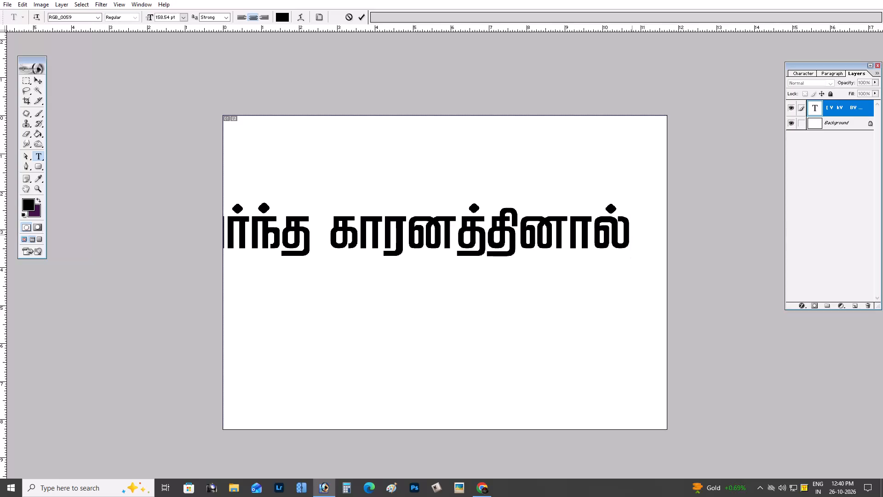
# Commit the text and scale the single line down proportionally to about 54% with Free Transform.
pyautogui.hotkey('ctrl', 'Return')
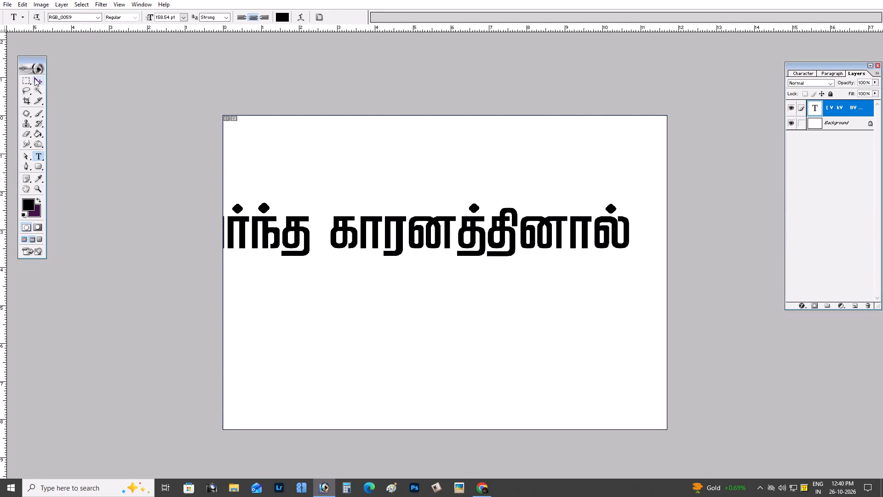
pyautogui.click(34, 78)
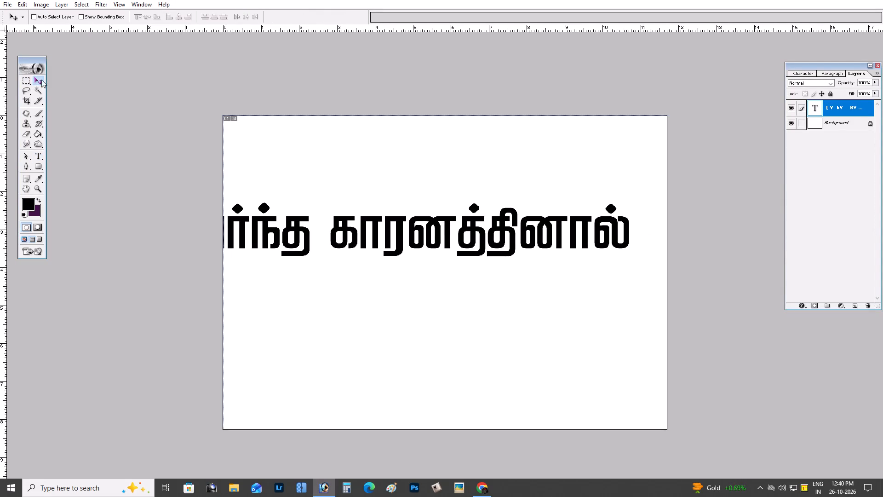
pyautogui.press('v')
pyautogui.hotkey('ctrl', 't')
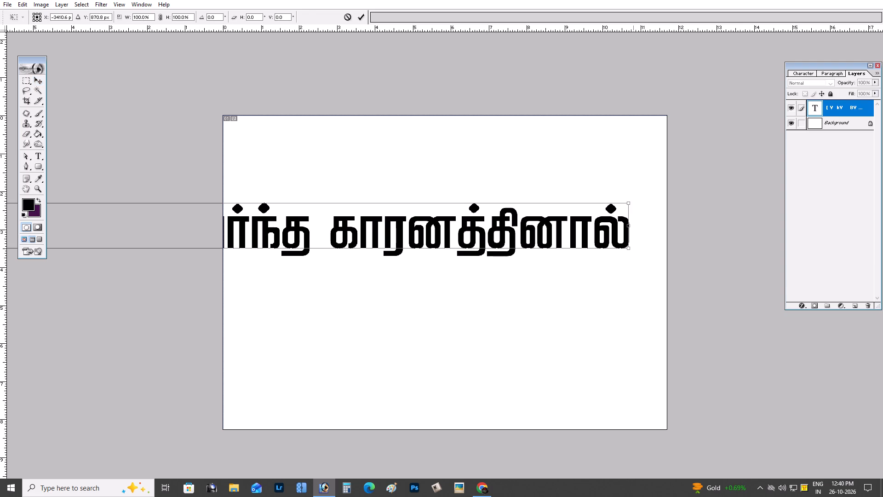
pyautogui.keyDown('alt'); pyautogui.keyDown('shift'); pyautogui.moveTo(631, 199); pyautogui.dragTo(586, 220); pyautogui.keyUp('shift'); pyautogui.keyUp('alt')
pyautogui.hotkey('ctrl', 'z')
pyautogui.keyDown('alt'); pyautogui.keyDown('shift'); pyautogui.moveTo(629, 202); pyautogui.dragTo(248, 276); pyautogui.keyUp('shift'); pyautogui.keyUp('alt')
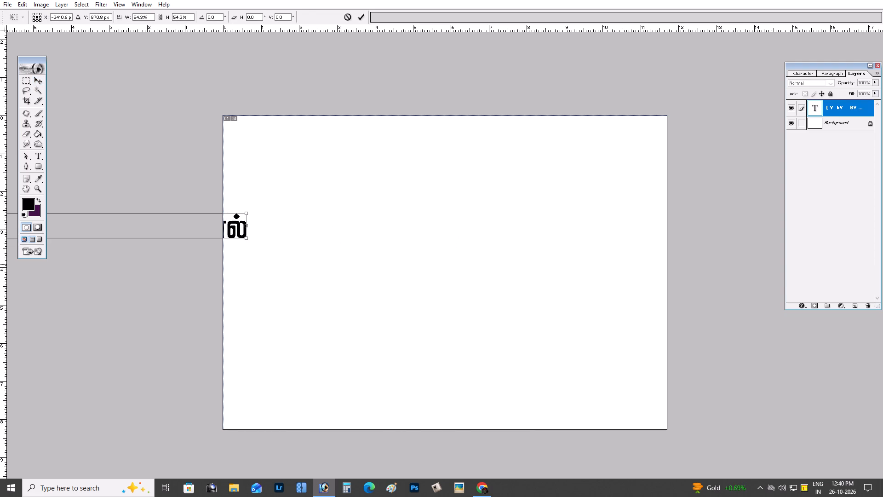
pyautogui.press('Return')
# Shift the line to reach the words' gap, insert a line break before பொருட்களின், and commit the text.
pyautogui.moveTo(190, 233); pyautogui.dragTo(682, 203)
pyautogui.moveTo(542, 204); pyautogui.dragTo(701, 200)
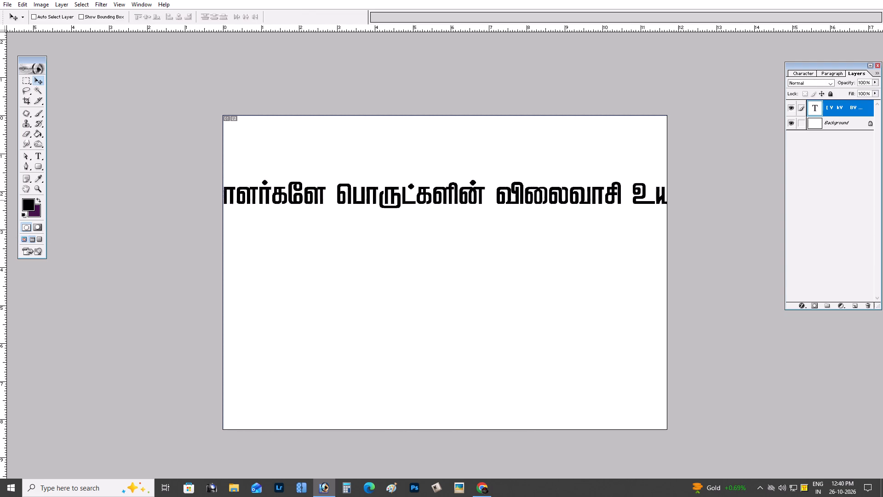
pyautogui.moveTo(701, 200); pyautogui.dragTo(743, 193)
pyautogui.moveTo(494, 189); pyautogui.dragTo(579, 187)
pyautogui.press('t')
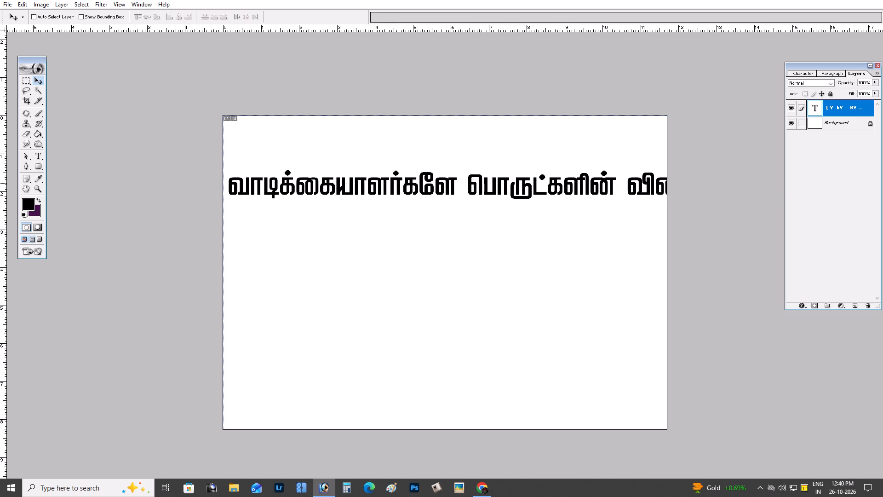
pyautogui.click(39, 158)
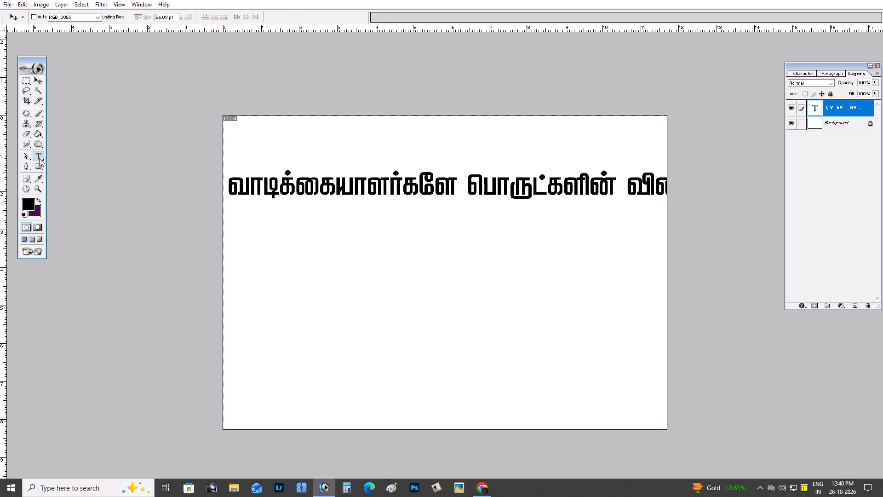
pyautogui.click(464, 186)
pyautogui.press('Return')
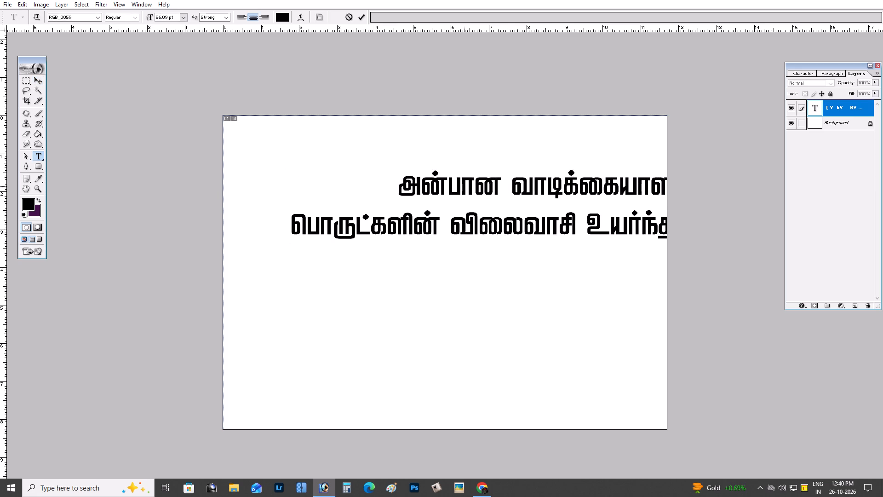
pyautogui.hotkey('ctrl', 'Return')
# Move the two-line text to the page's centre line and scale it to about 66% so both lines fit.
pyautogui.press('v')
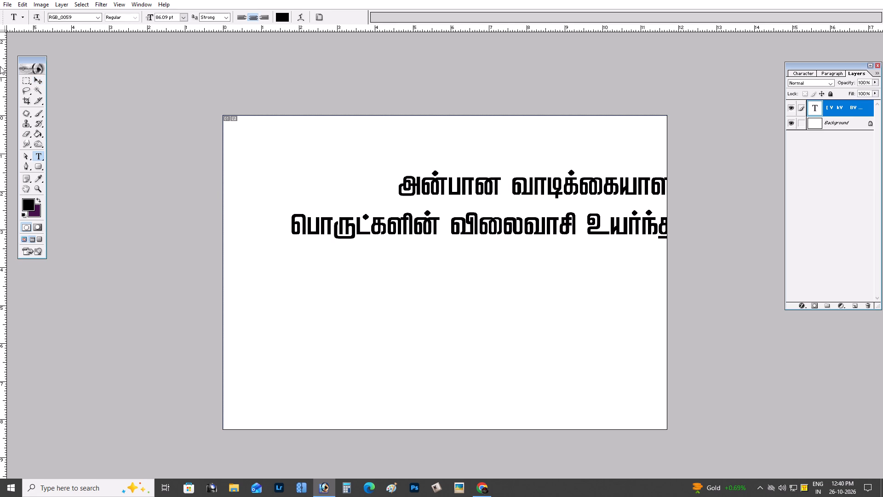
pyautogui.click(40, 83)
pyautogui.moveTo(515, 227); pyautogui.dragTo(392, 212)
pyautogui.hotkey('ctrl', 't')
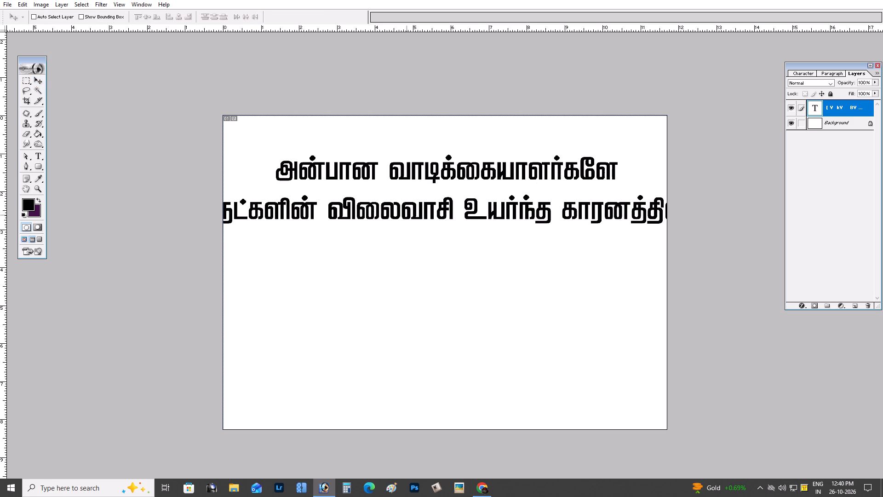
pyautogui.keyDown('alt'); pyautogui.keyDown('shift'); pyautogui.moveTo(724, 154); pyautogui.dragTo(631, 186); pyautogui.keyUp('shift'); pyautogui.keyUp('alt')
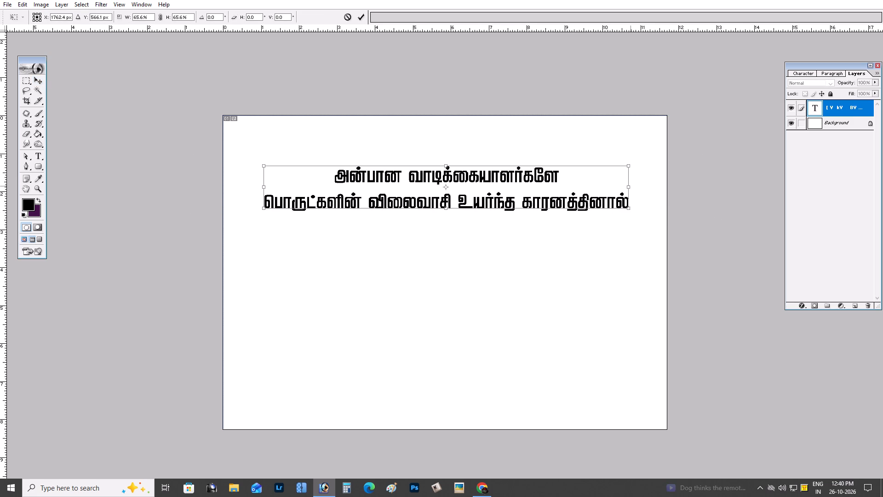
pyautogui.press('Return')
# Enlarge the two-line text slightly, nearly to the page width, and move it up near the page's upper edge.
pyautogui.hotkey('ctrl', '-')
pyautogui.press('Tab')
pyautogui.press('Tab')
pyautogui.press('Tab')
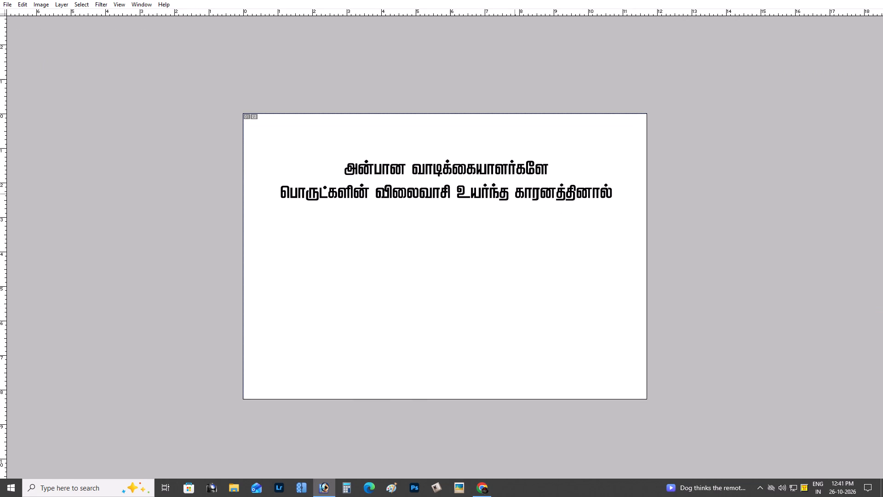
pyautogui.hotkey('ctrl', '+')
pyautogui.hotkey('ctrl', '-')
pyautogui.hotkey('ctrl', '+')
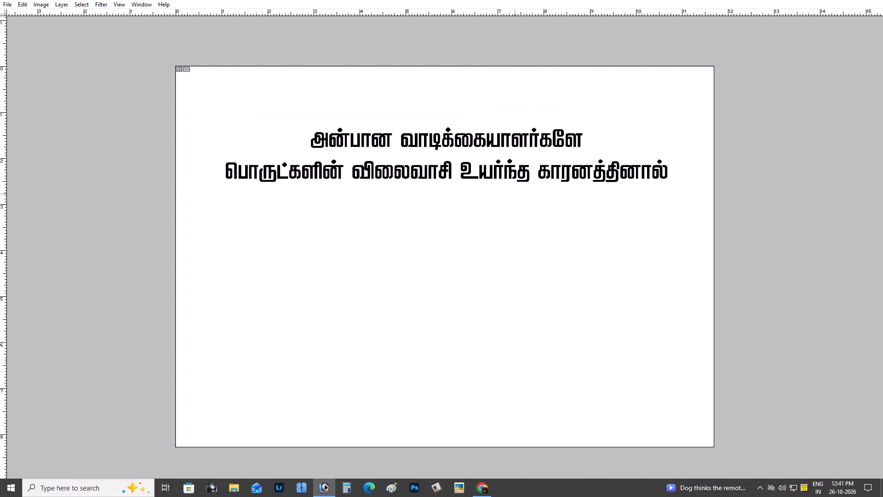
pyautogui.hotkey('ctrl', 't')
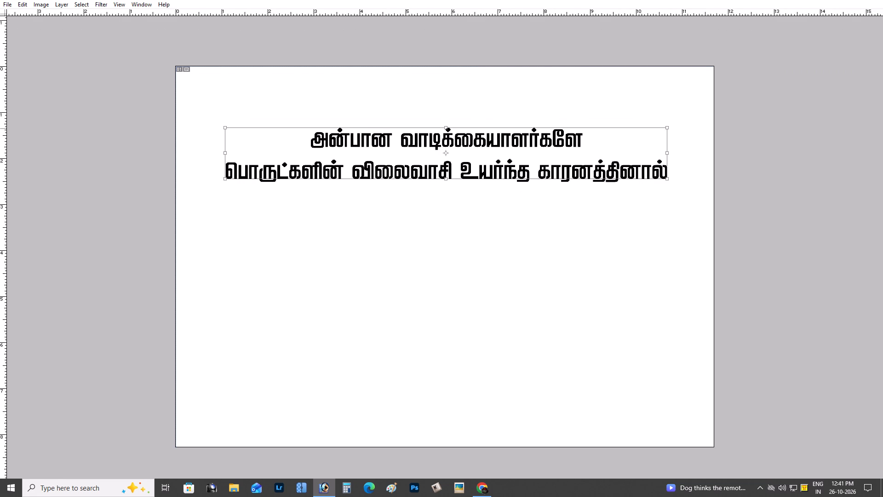
pyautogui.keyDown('alt'); pyautogui.keyDown('shift'); pyautogui.moveTo(668, 128); pyautogui.dragTo(689, 123); pyautogui.keyUp('shift'); pyautogui.keyUp('alt')
pyautogui.press('Return')
pyautogui.keyDown('shift'); pyautogui.moveTo(511, 157); pyautogui.dragTo(514, 120); pyautogui.keyUp('shift')
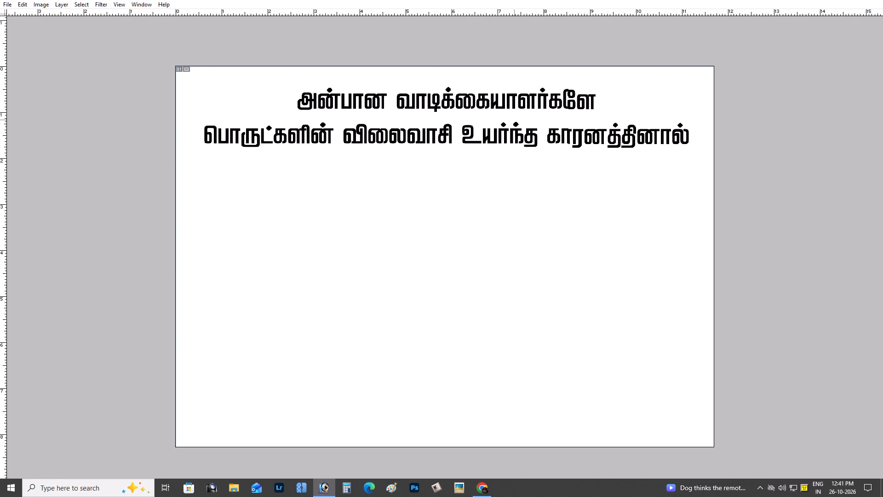
pyautogui.keyDown('shift'); pyautogui.moveTo(514, 120); pyautogui.dragTo(515, 127); pyautogui.keyUp('shift')
# Add the date (01.11.2026) and a space after காரனத்தினால், shifting the text to keep the line's end on the page.
pyautogui.hotkey('ctrl', '-')
pyautogui.hotkey('ctrl', '+')
pyautogui.hotkey('ctrl', '+')
pyautogui.hotkey('ctrl', '-')
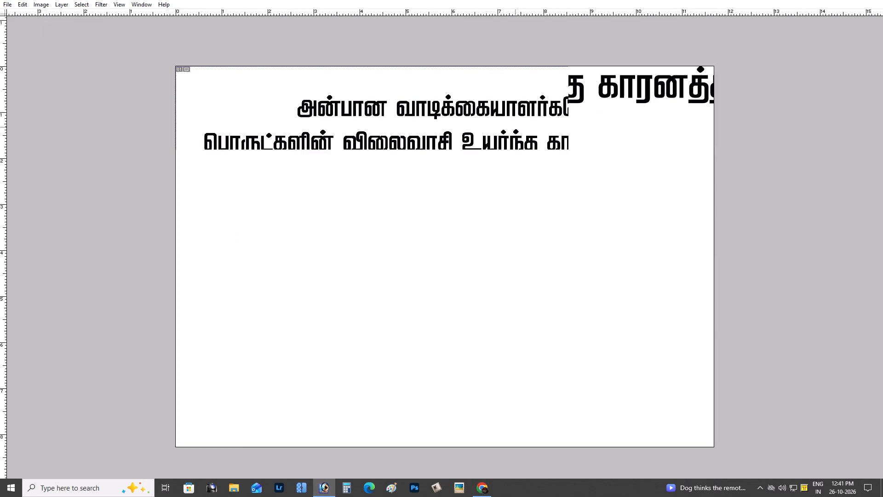
pyautogui.hotkey('ctrl', '-')
pyautogui.press('t')
pyautogui.click(625, 169)
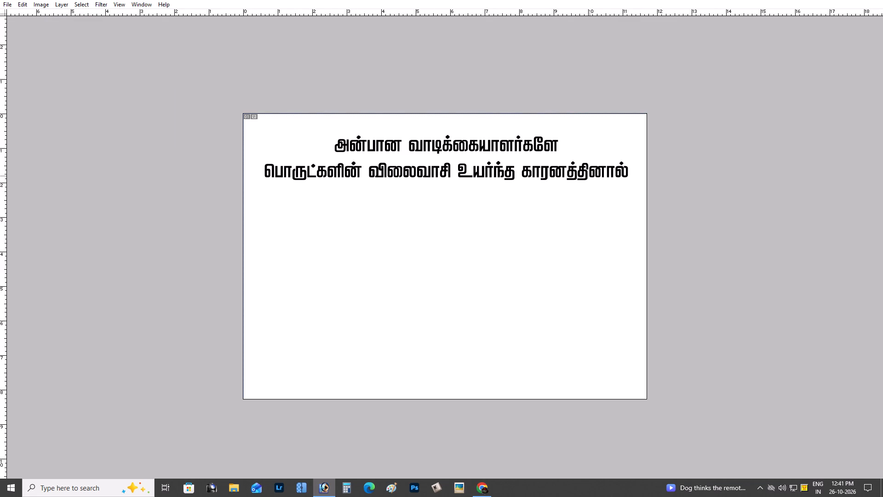
pyautogui.press('Tab')
pyautogui.click(40, 153)
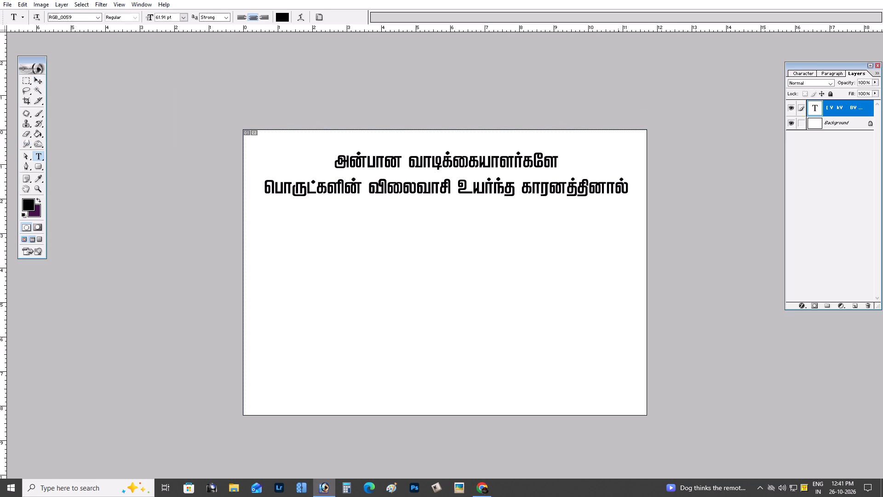
pyautogui.click(623, 194)
pyautogui.press('space')
pyautogui.hotkey('shift', '(')
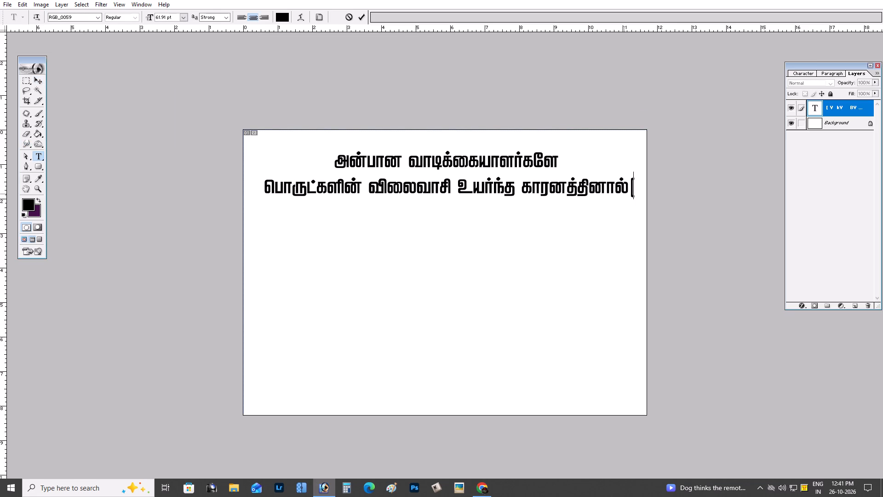
pyautogui.press('1')
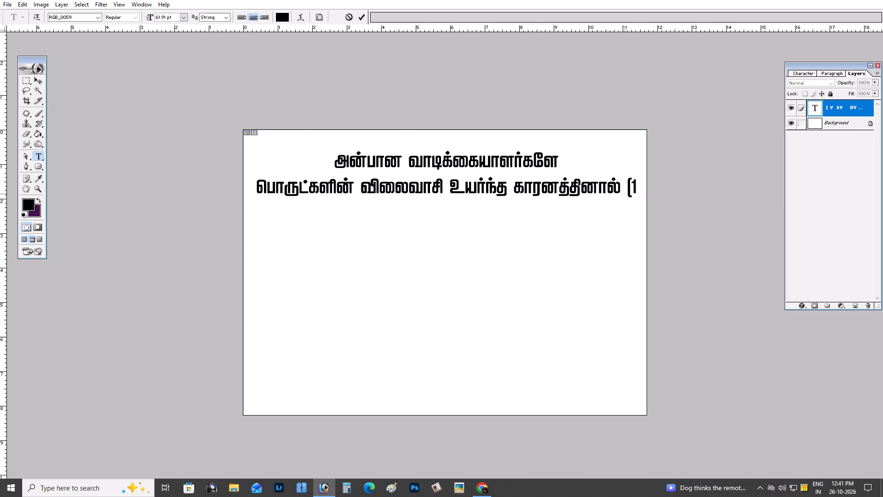
pyautogui.press('.')
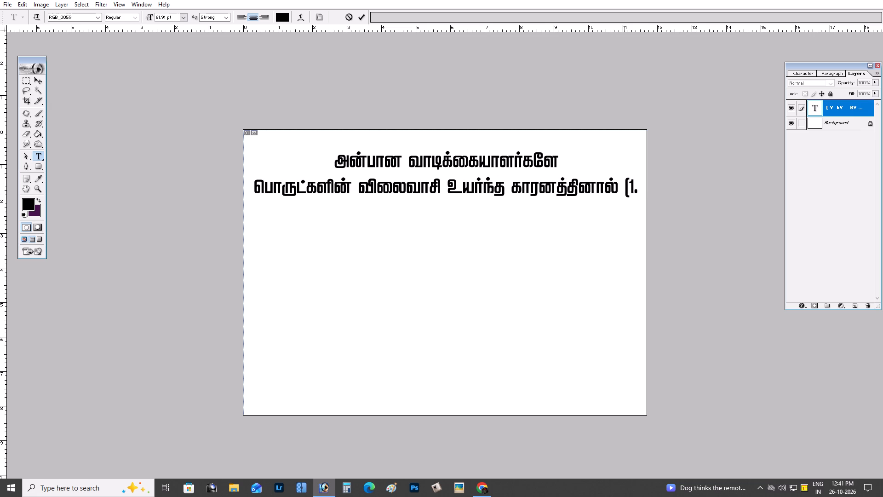
pyautogui.press('BackSpace')
pyautogui.press('BackSpace')
pyautogui.write('01')
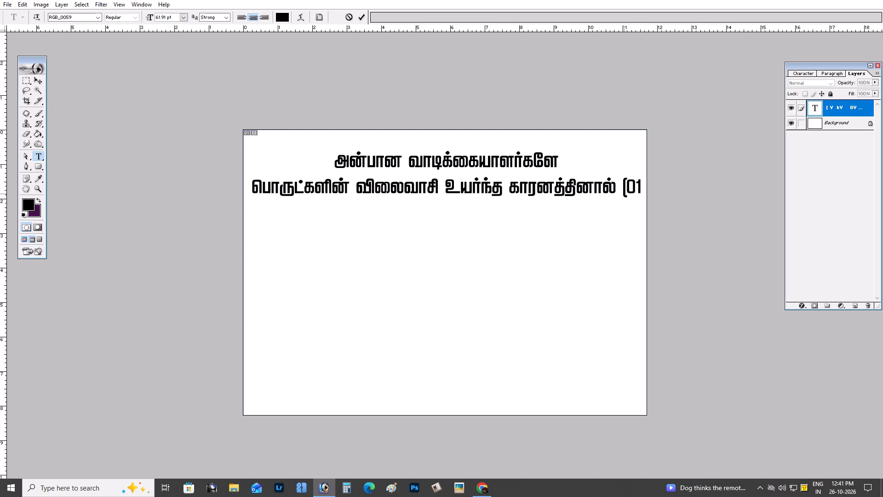
pyautogui.press('.')
pyautogui.write('11')
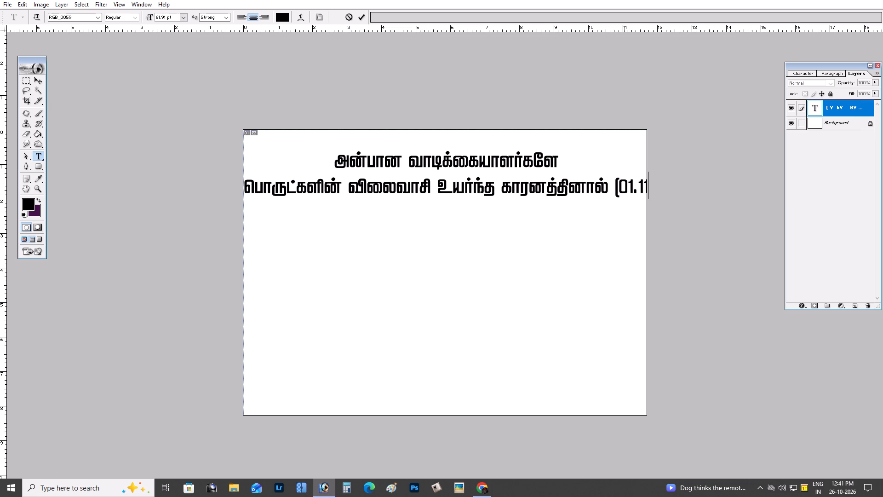
pyautogui.press('.')
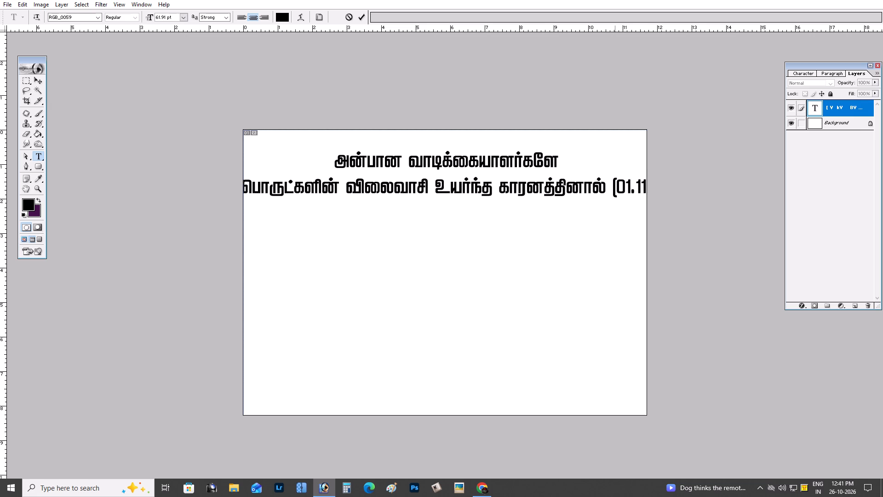
pyautogui.moveTo(613, 133); pyautogui.dragTo(547, 140)
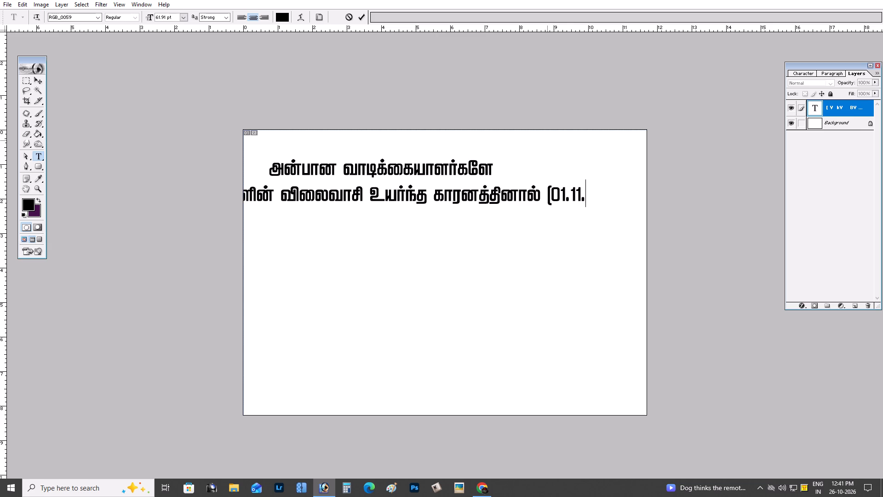
pyautogui.write('2026')
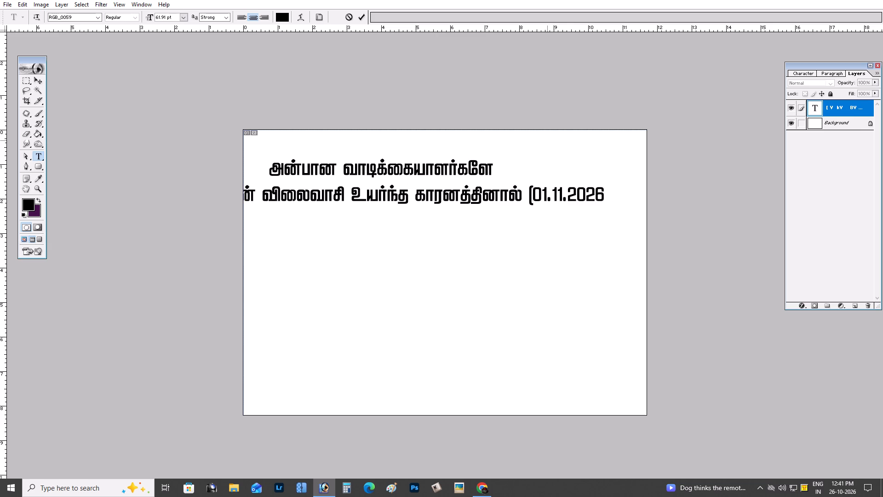
pyautogui.hotkey('shift', ')')
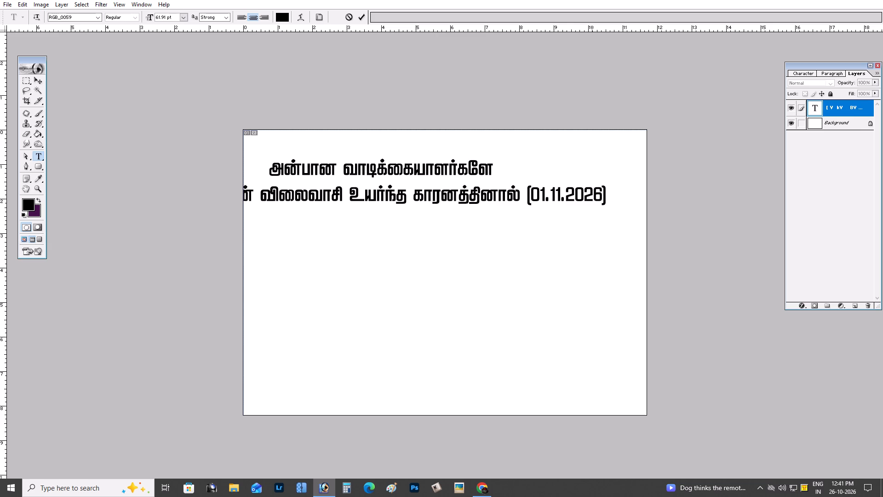
pyautogui.press('space')
# Add the word முதல் after the bracketed date and commit the text.
pyautogui.hotkey('shift', 'k')
pyautogui.write('jy;')
pyautogui.hotkey('ctrl', 'Return')
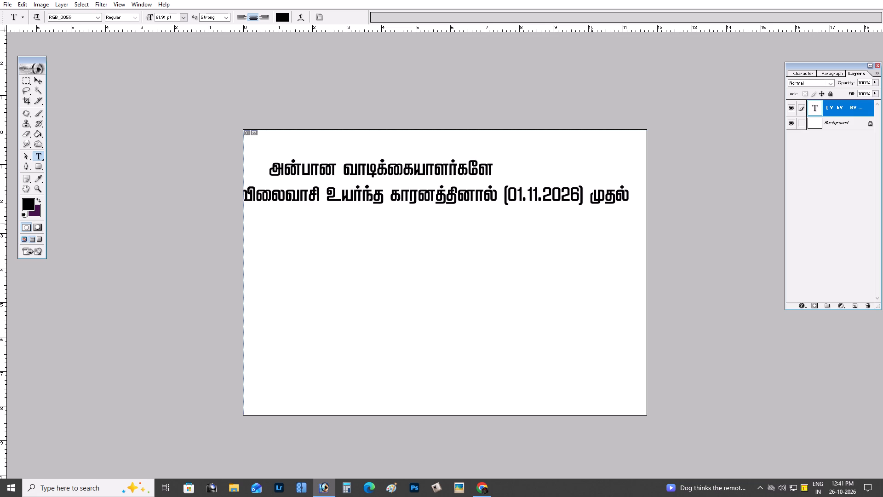
# Recentre the two-line text on the page and scale it down proportionally so the extended second line fits inside the margins.
pyautogui.click(39, 80)
pyautogui.press('v')
pyautogui.moveTo(390, 182); pyautogui.dragTo(450, 181)
pyautogui.hotkey('ctrl', 't')
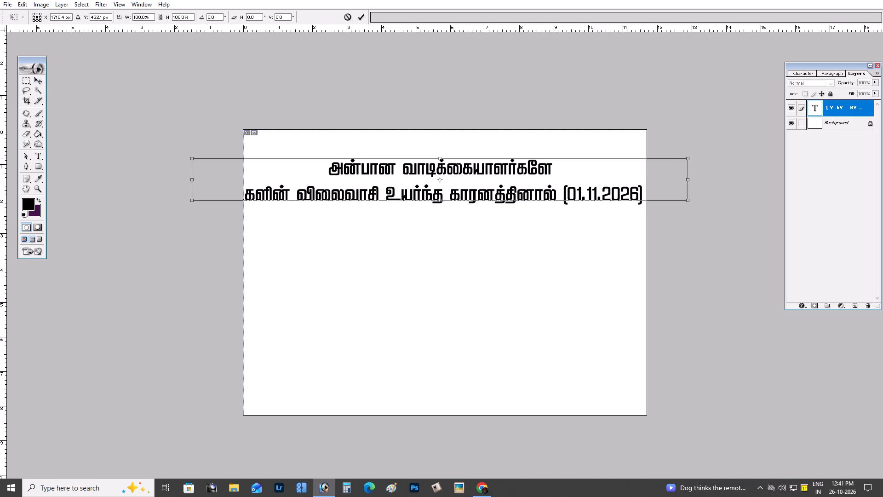
pyautogui.keyDown('alt'); pyautogui.keyDown('shift'); pyautogui.moveTo(690, 158); pyautogui.dragTo(615, 178); pyautogui.keyUp('shift'); pyautogui.keyUp('alt')
pyautogui.press('Return')
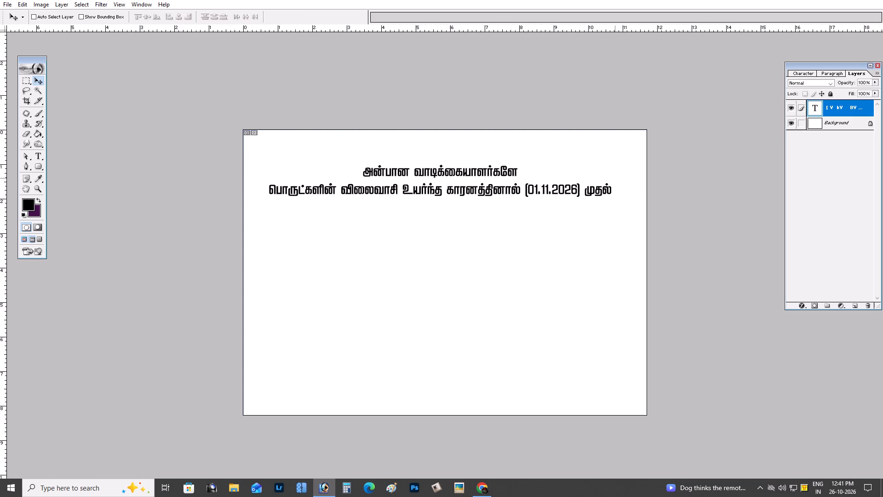
# Examine the size and placement of the two-line text on the page.
pyautogui.scroll(3, 614, 178)
pyautogui.scroll(-5, 614, 178)
pyautogui.hotkey('ctrl', '+')
pyautogui.hotkey('ctrl', '+')
pyautogui.press('Tab')
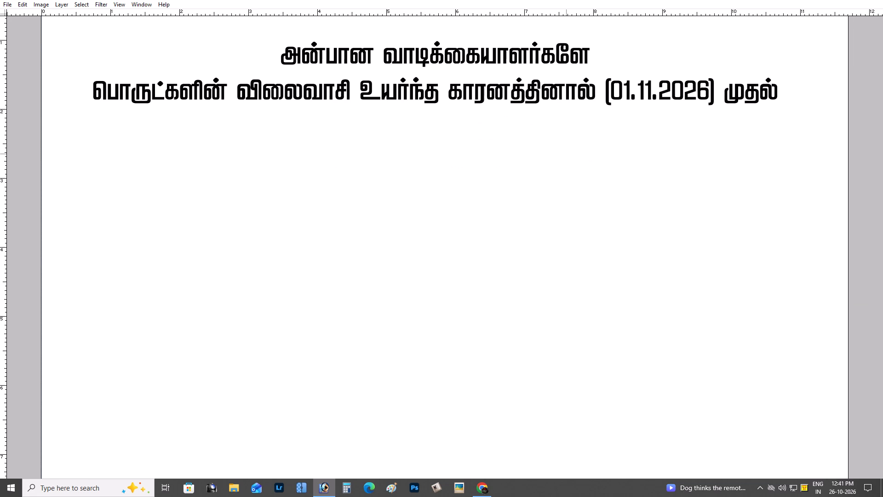
pyautogui.scroll(3, 559, 146)
pyautogui.scroll(-3, 556, 113)
pyautogui.hotkey('ctrl', '-')
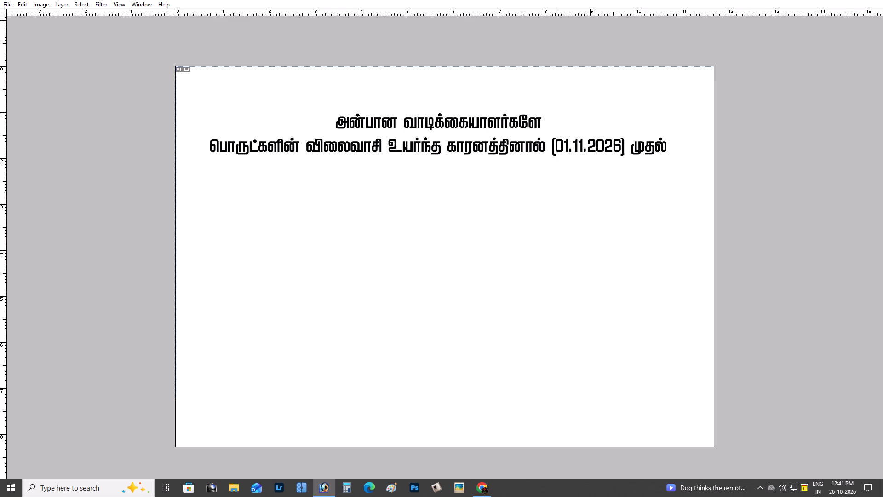
pyautogui.press('Tab')
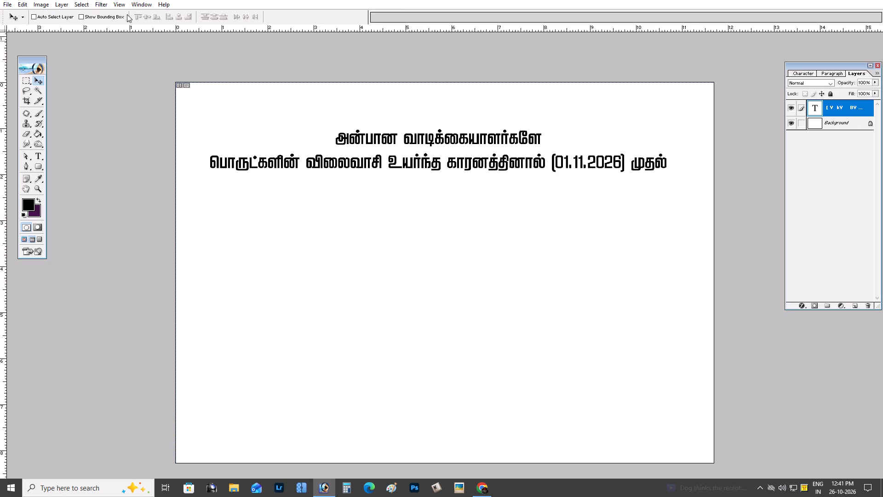
# Change the font of the whole two-line Tamil text to RGB_0016, trying the preceding RGB fonts along the way, and commit it.
pyautogui.press('t')
pyautogui.click(416, 137)
pyautogui.click(38, 158)
pyautogui.click(436, 164)
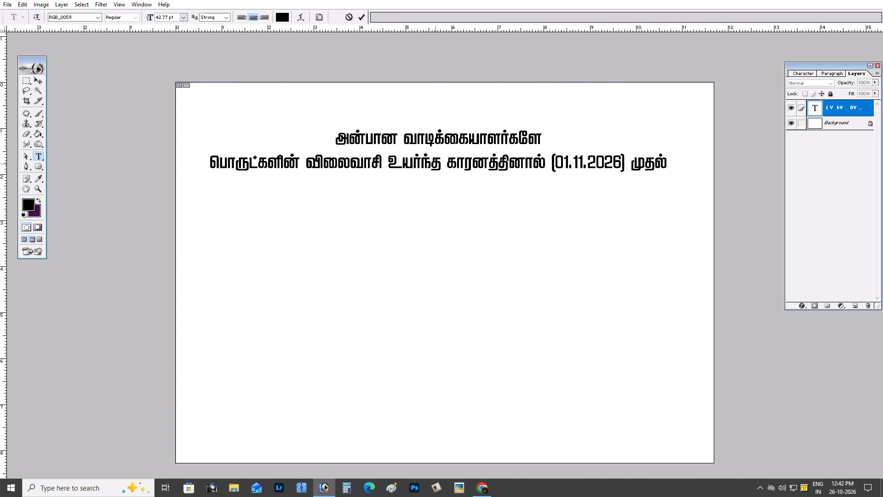
pyautogui.hotkey('ctrl', 't')
pyautogui.hotkey('ctrl', 'Return')
pyautogui.tripleClick(446, 166)
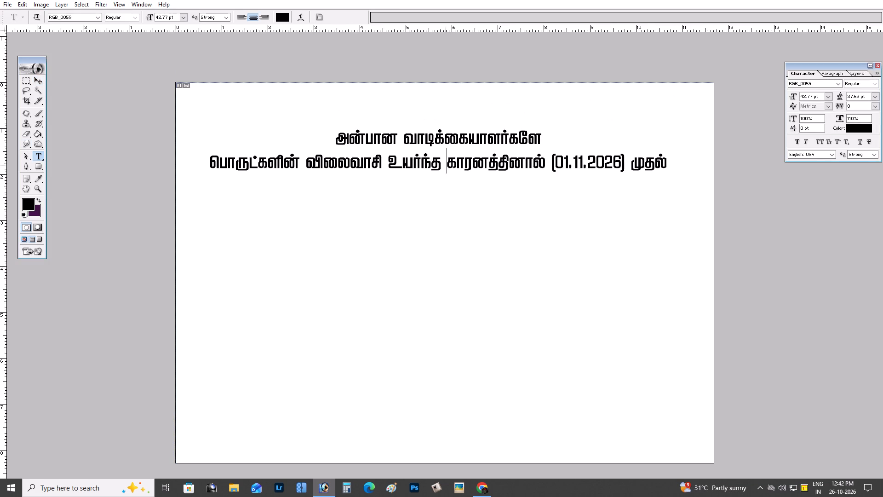
pyautogui.doubleClick(446, 166)
pyautogui.click(812, 85)
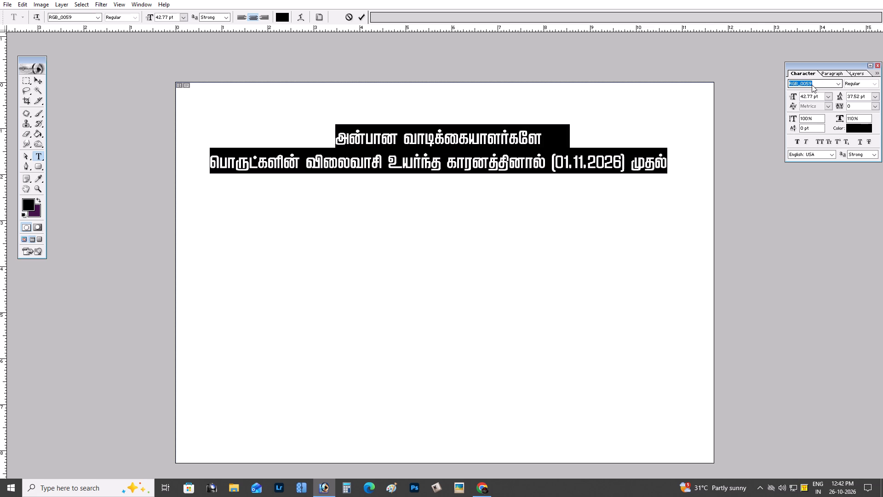
pyautogui.press('Up')
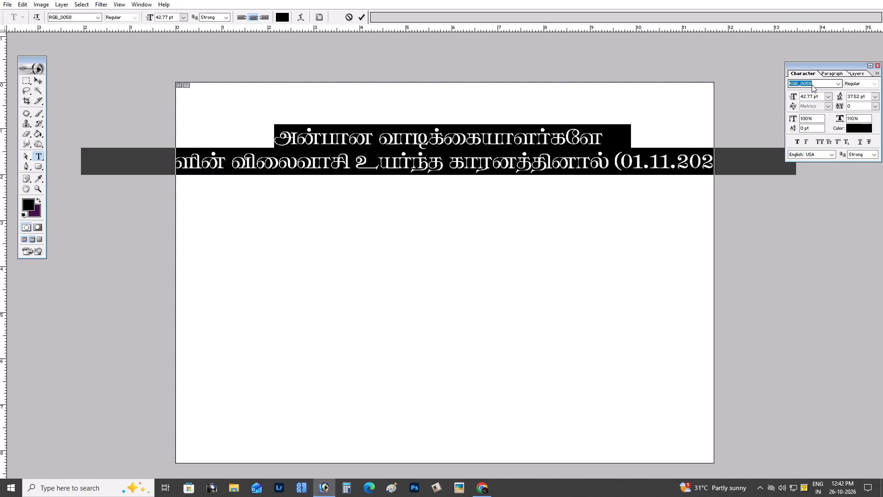
pyautogui.press('Up')
pyautogui.press('Up')
pyautogui.press('Up')
pyautogui.press('Up')
pyautogui.press('Up')
pyautogui.press('Up')
pyautogui.press('Up')
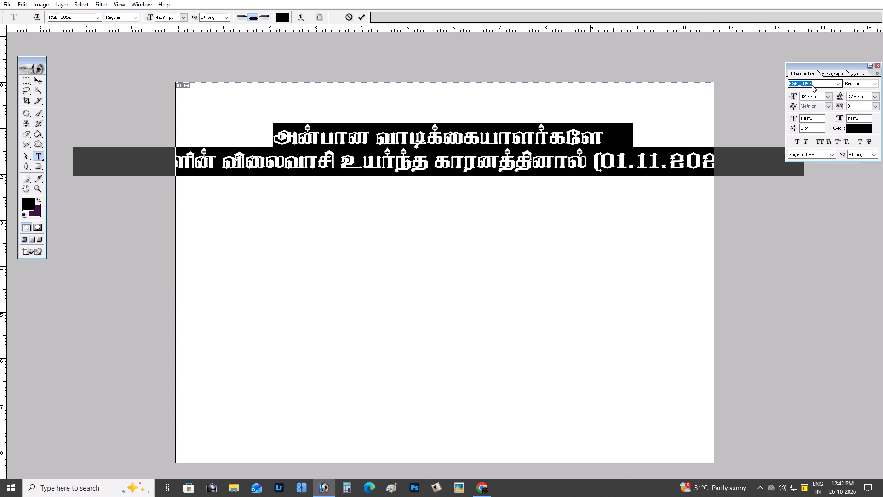
pyautogui.press('Up')
pyautogui.press('Up')
pyautogui.press('Up')
pyautogui.press('Up')
pyautogui.press('Up')
pyautogui.press('Up')
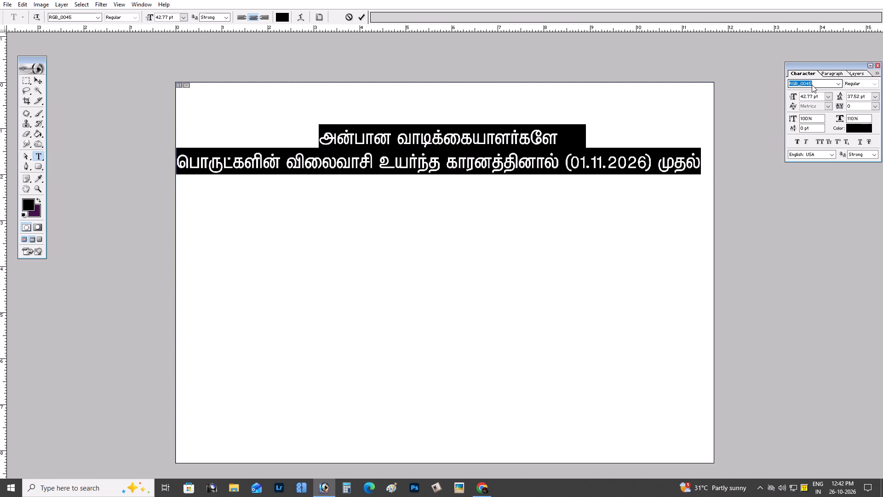
pyautogui.press('Down')
pyautogui.press('Up')
pyautogui.press('Up')
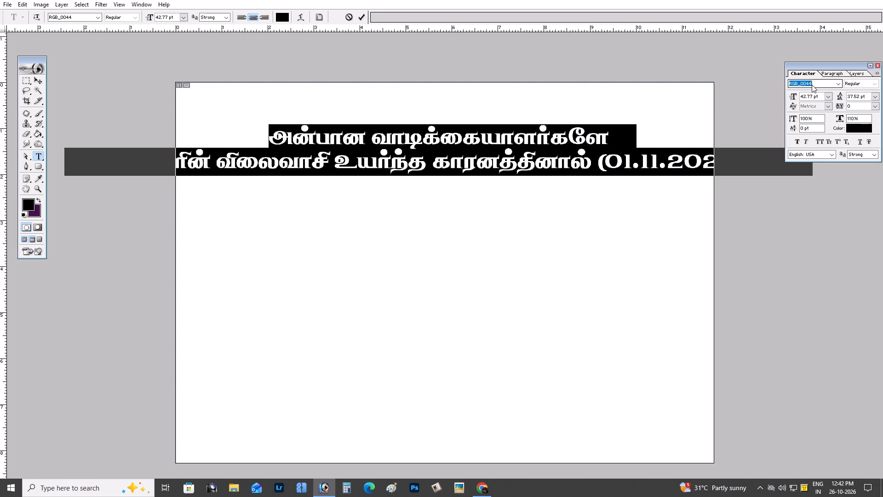
pyautogui.press('Up')
pyautogui.press('Up')
pyautogui.press('Down')
pyautogui.press('Up')
pyautogui.press('Up')
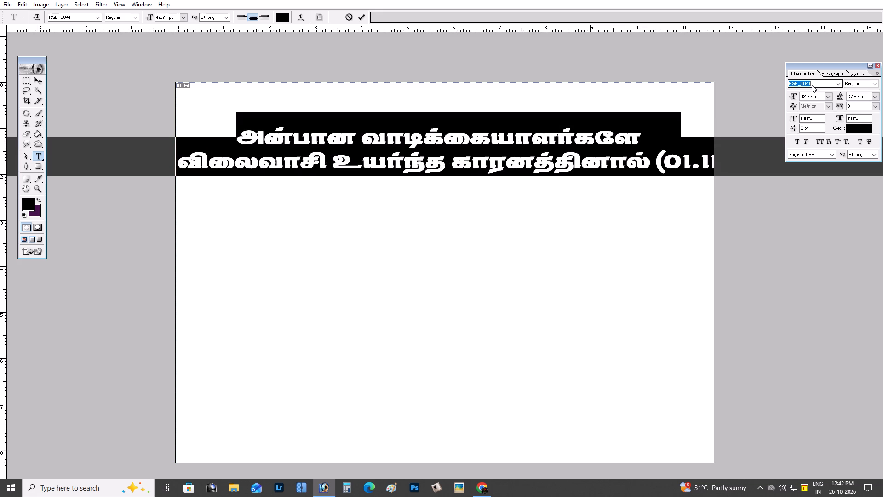
pyautogui.press('Up')
pyautogui.press('Up')
pyautogui.press('Up')
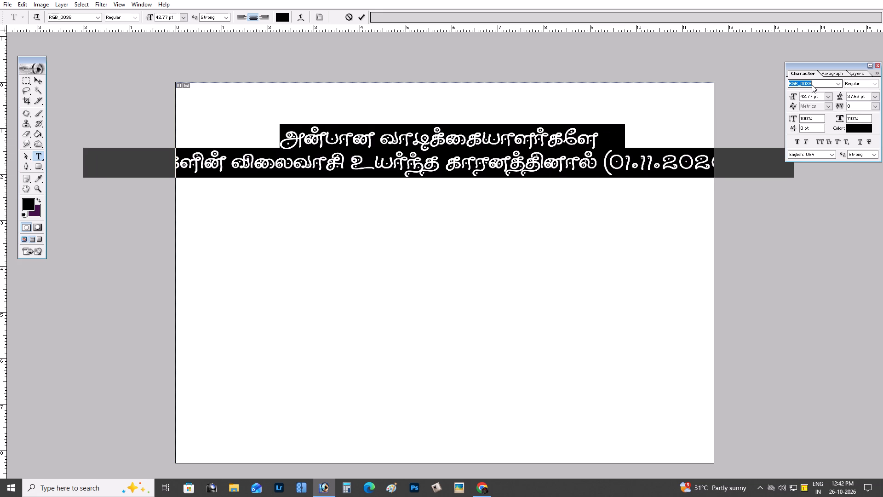
pyautogui.press('Up')
pyautogui.press('Up')
pyautogui.press('Up')
pyautogui.press('Up')
pyautogui.press('Down')
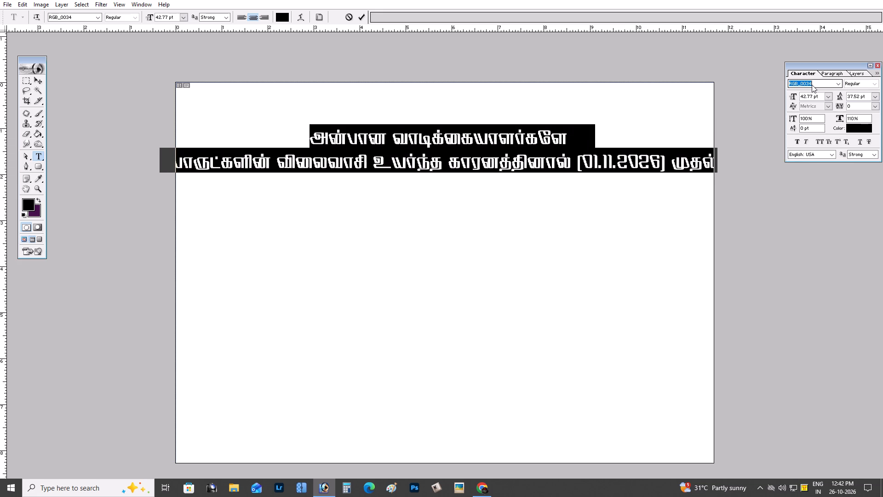
pyautogui.press('Up')
pyautogui.press('Up')
pyautogui.press('Up')
pyautogui.press('Up')
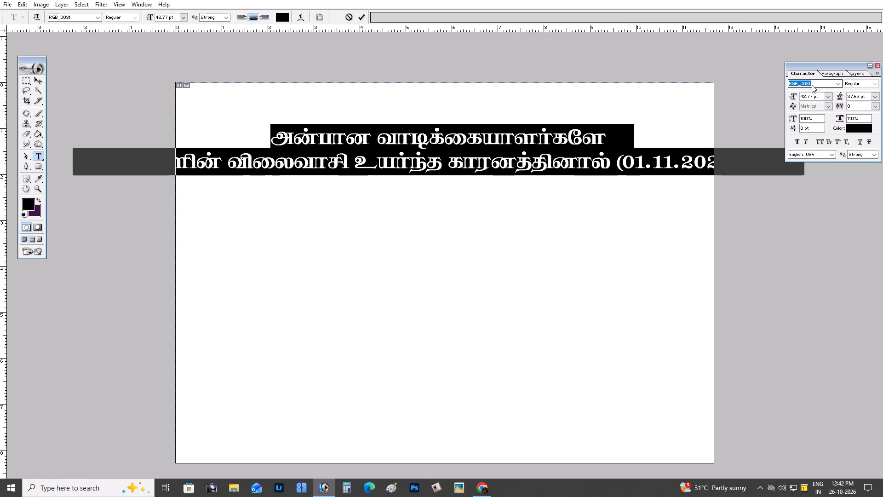
pyautogui.press('Up')
pyautogui.press('Down')
pyautogui.press('Up')
pyautogui.press('Up')
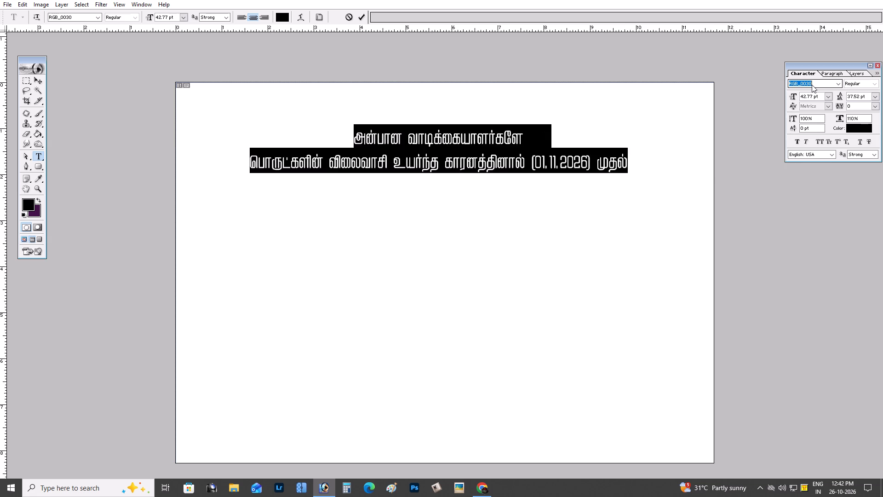
pyautogui.press('Up')
pyautogui.press('Up')
pyautogui.press('Up')
pyautogui.press('Up')
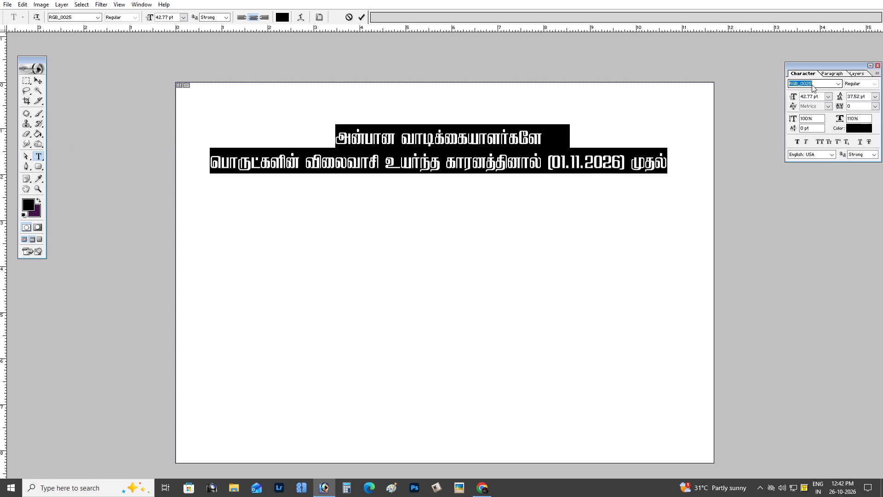
pyautogui.press('Up')
pyautogui.press('Up')
pyautogui.press('Up')
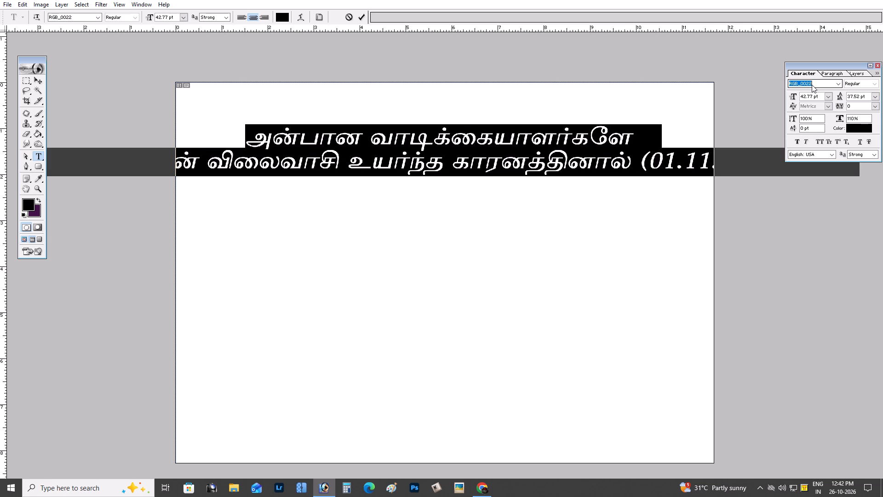
pyautogui.press('Up')
pyautogui.press('Up')
pyautogui.press('Up')
pyautogui.press('Up')
pyautogui.press('Up')
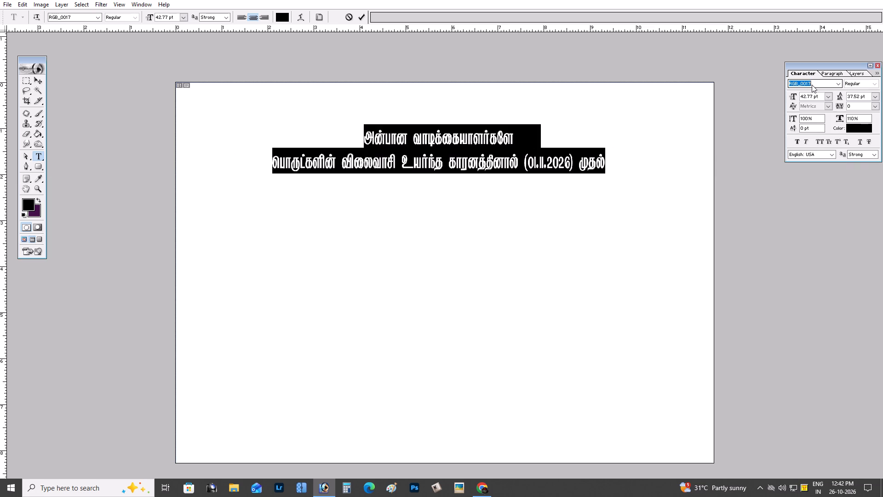
pyautogui.press('Up')
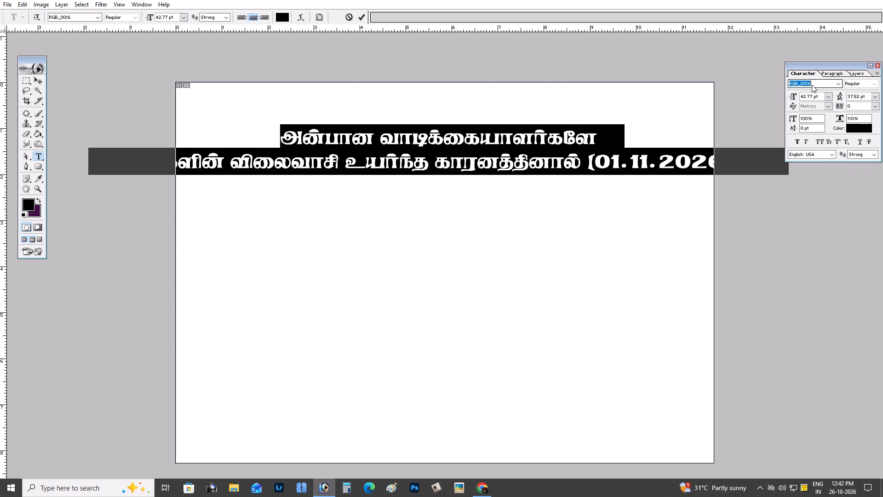
pyautogui.press('Return')
pyautogui.hotkey('ctrl', 'Return')
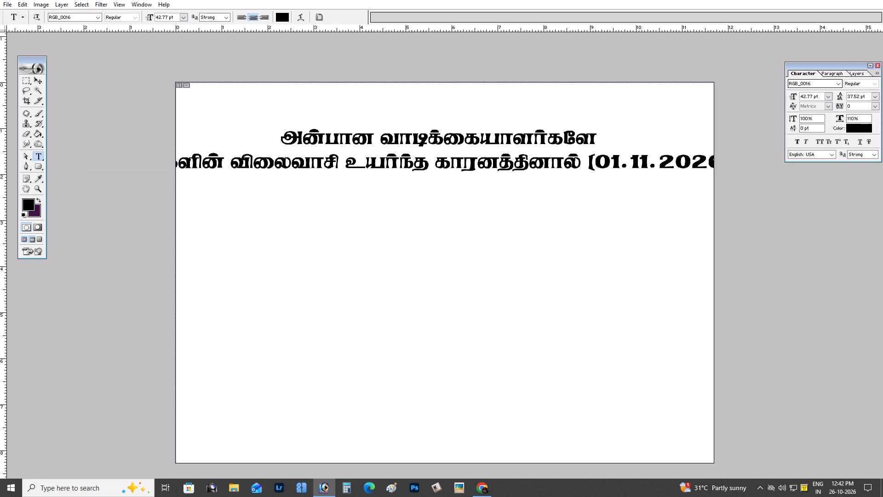
# Transform the two-line text to about 41 pt high with narrowed letters, fitting the full second line on the page near its top edge.
pyautogui.hotkey('ctrl', 't')
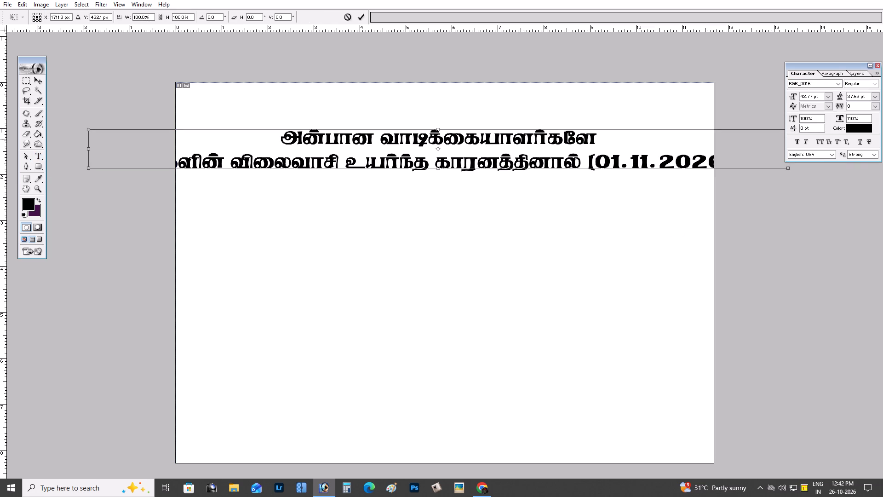
pyautogui.keyDown('alt'); pyautogui.keyDown('shift'); pyautogui.moveTo(88, 131); pyautogui.dragTo(207, 153); pyautogui.keyUp('shift'); pyautogui.keyUp('alt')
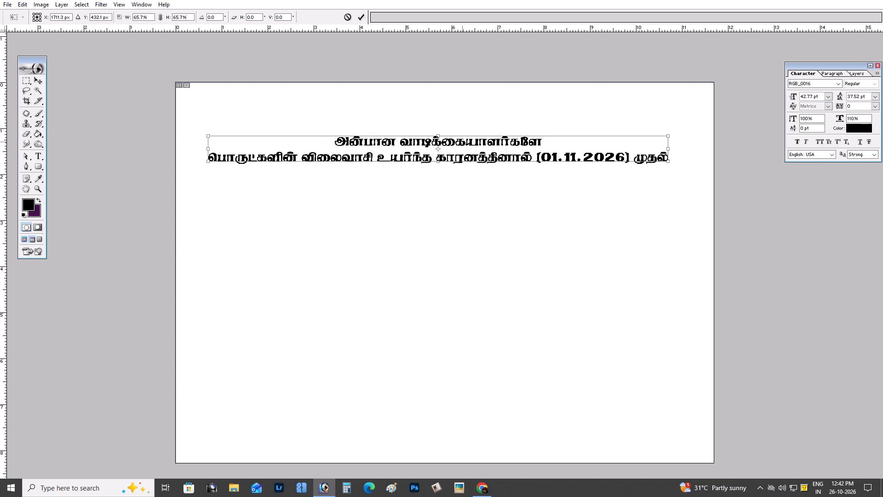
pyautogui.moveTo(462, 142); pyautogui.dragTo(463, 116)
pyautogui.keyDown('alt'); pyautogui.keyDown('shift'); pyautogui.moveTo(672, 120); pyautogui.dragTo(648, 124); pyautogui.keyUp('shift'); pyautogui.keyUp('alt')
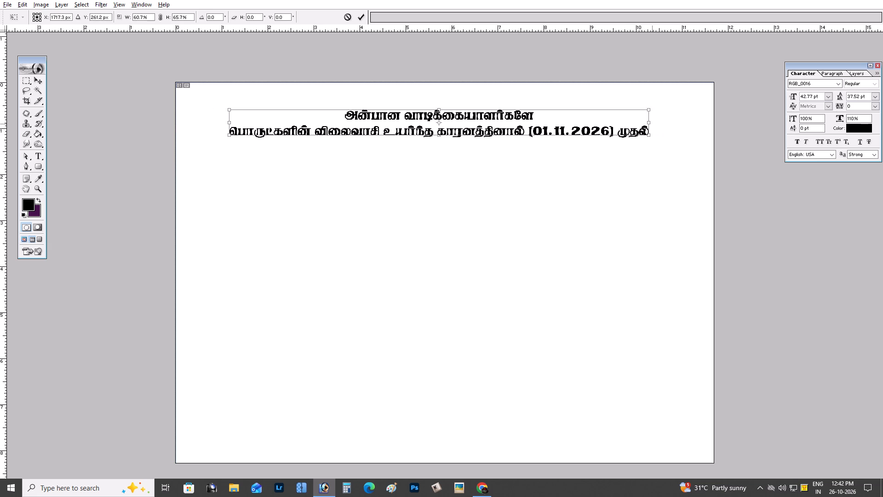
pyautogui.keyDown('alt'); pyautogui.keyDown('shift'); pyautogui.moveTo(648, 124); pyautogui.dragTo(610, 130); pyautogui.keyUp('shift'); pyautogui.keyUp('alt')
pyautogui.moveTo(556, 127); pyautogui.dragTo(573, 145)
pyautogui.keyDown('alt'); pyautogui.keyDown('shift'); pyautogui.moveTo(626, 126); pyautogui.dragTo(668, 111); pyautogui.keyUp('shift'); pyautogui.keyUp('alt')
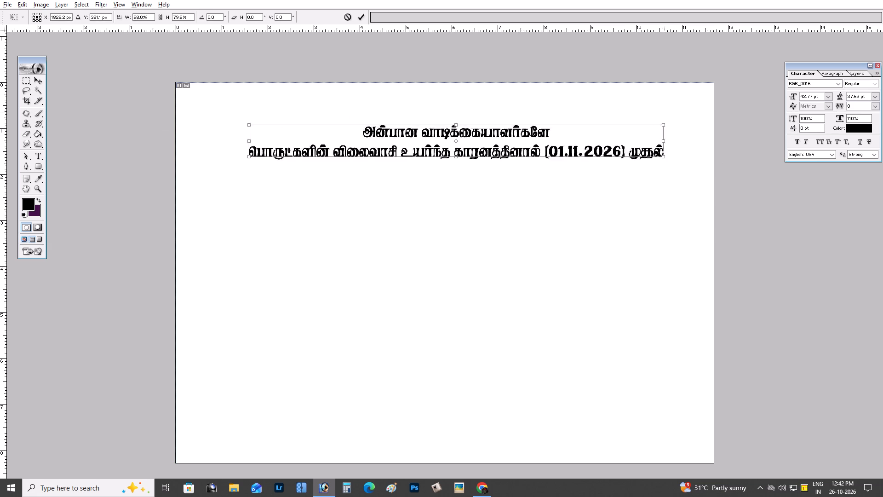
pyautogui.keyDown('alt'); pyautogui.keyDown('shift'); pyautogui.moveTo(668, 111); pyautogui.dragTo(702, 102); pyautogui.keyUp('shift'); pyautogui.keyUp('alt')
pyautogui.press('Return')
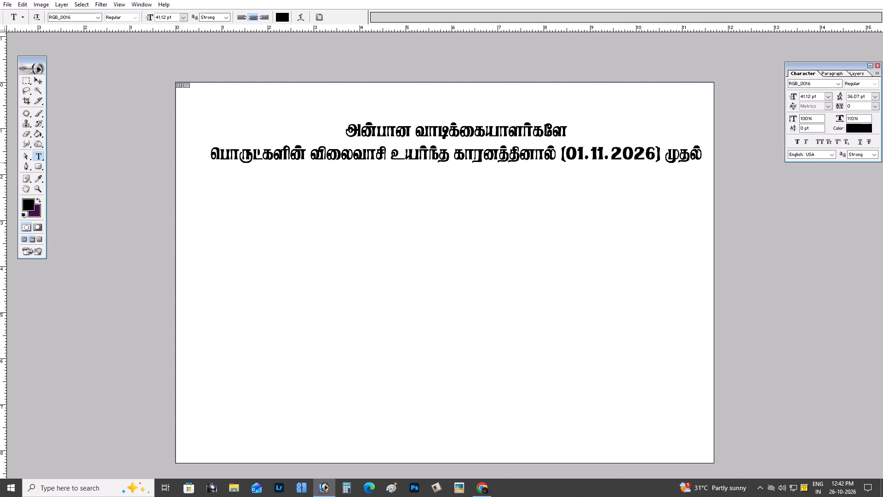
# Move the line break so பொருட்களின் ends the first line and விலைவாசி starts the second, and commit the text.
pyautogui.click(211, 161)
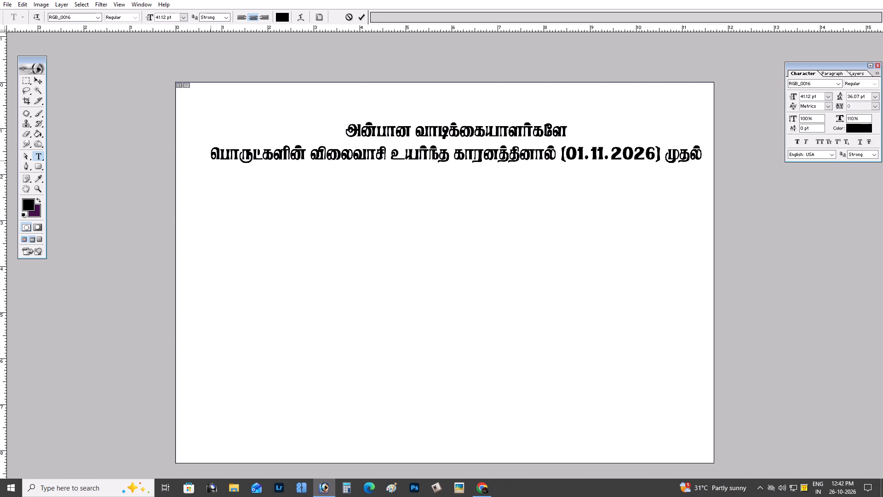
pyautogui.press('BackSpace')
pyautogui.click(425, 132)
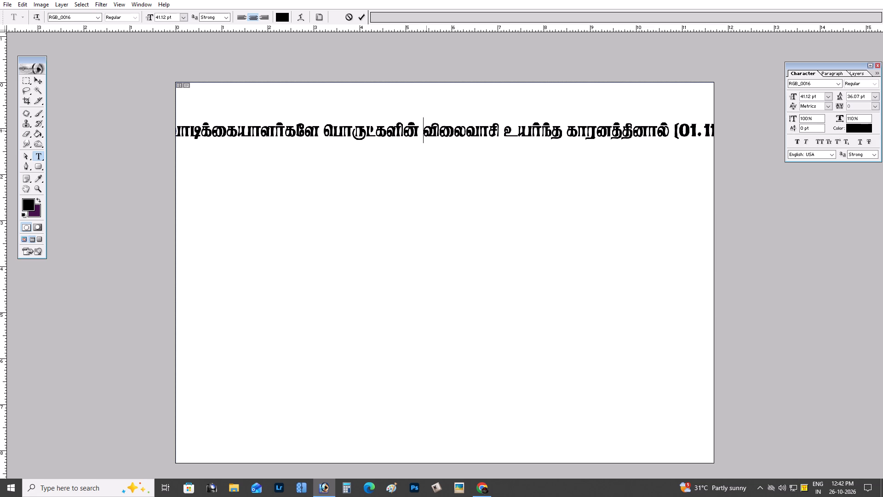
pyautogui.press('Return')
pyautogui.hotkey('ctrl', 'Return')
# Enlarge the two-line text proportionally to about 126% and move it slightly closer to the page's top edge.
pyautogui.press('v')
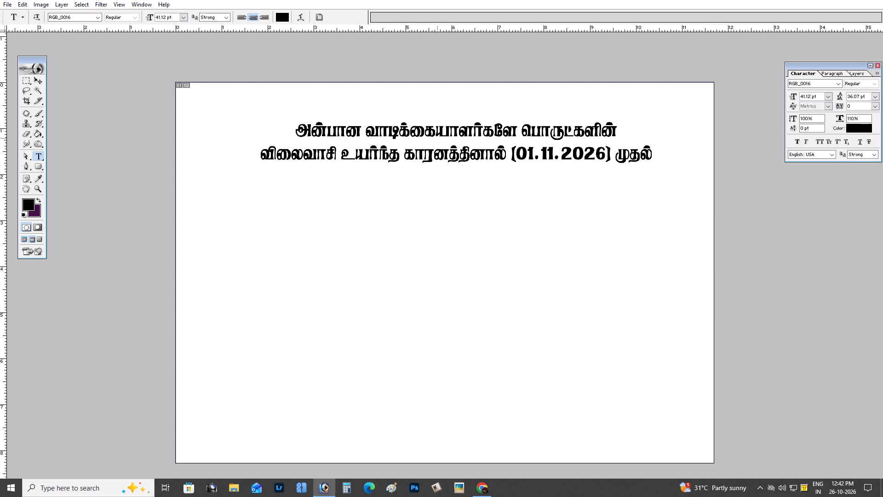
pyautogui.click(42, 85)
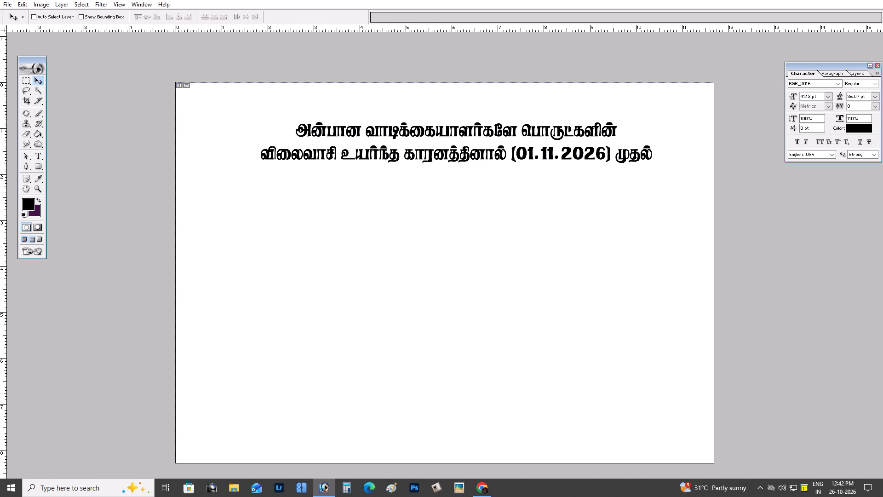
pyautogui.hotkey('ctrl', 't')
pyautogui.keyDown('alt'); pyautogui.keyDown('shift'); pyautogui.moveTo(657, 120); pyautogui.dragTo(693, 120); pyautogui.keyUp('shift'); pyautogui.keyUp('alt')
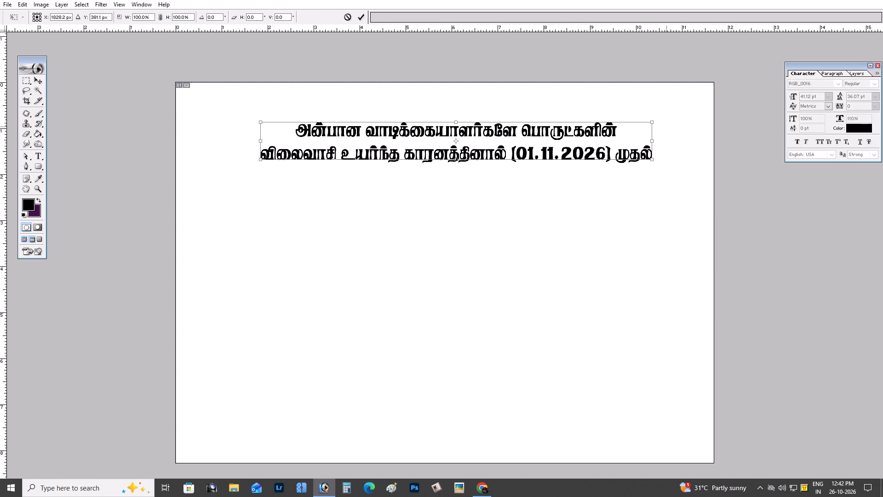
pyautogui.keyDown('alt'); pyautogui.keyDown('shift'); pyautogui.moveTo(651, 120); pyautogui.dragTo(702, 111); pyautogui.keyUp('shift'); pyautogui.keyUp('alt')
pyautogui.keyDown('shift'); pyautogui.moveTo(607, 117); pyautogui.dragTo(608, 116); pyautogui.keyUp('shift')
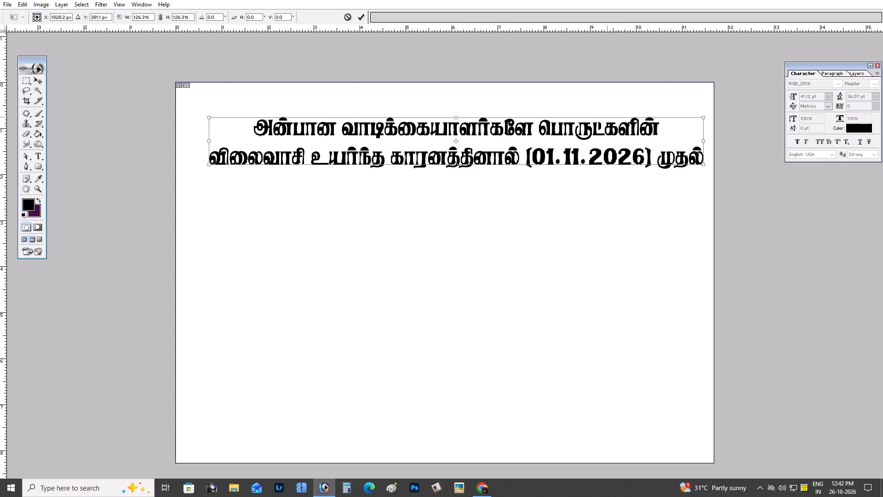
pyautogui.keyDown('shift'); pyautogui.moveTo(608, 116); pyautogui.dragTo(606, 110); pyautogui.keyUp('shift')
pyautogui.press('Return')
# Centre the two-line text horizontally against the whole page selection, and deselect.
pyautogui.hotkey('ctrl', 'a')
pyautogui.press('Tab')
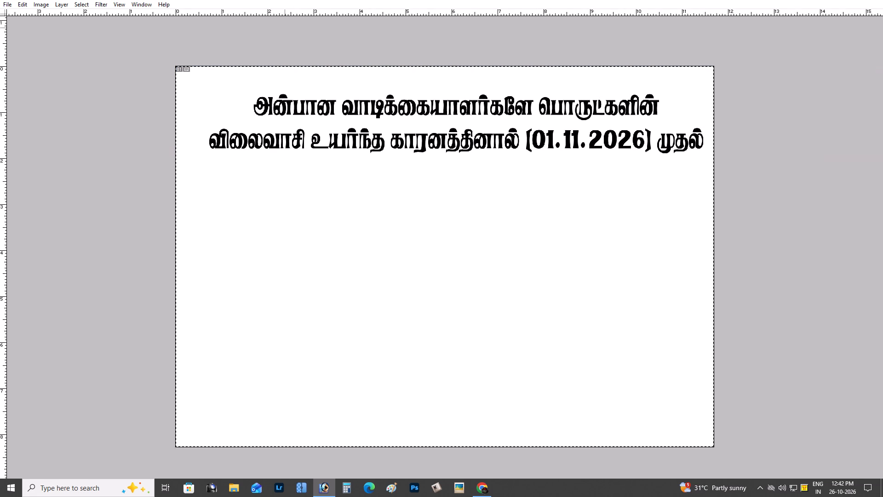
pyautogui.press('Tab')
pyautogui.click(180, 18)
pyautogui.press('Tab')
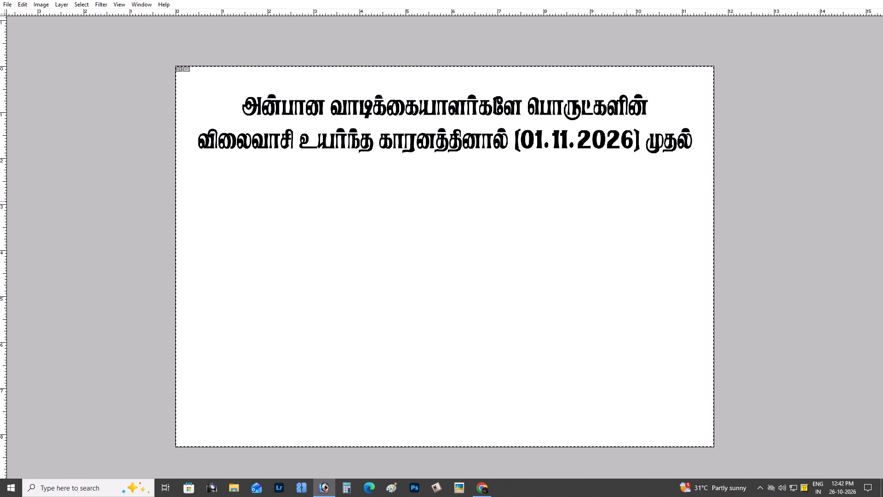
pyautogui.press('m')
pyautogui.tripleClick(625, 202)
pyautogui.click(625, 202)
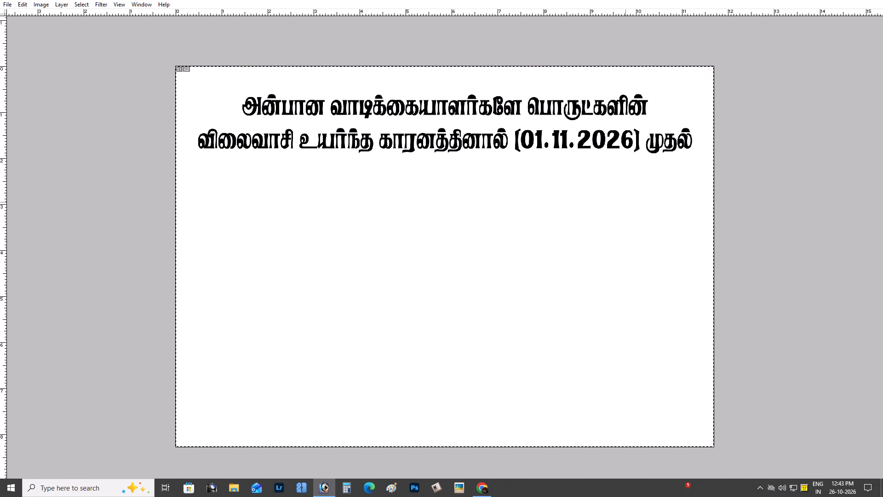
pyautogui.press('l')
pyautogui.press('Tab')
pyautogui.click(27, 79)
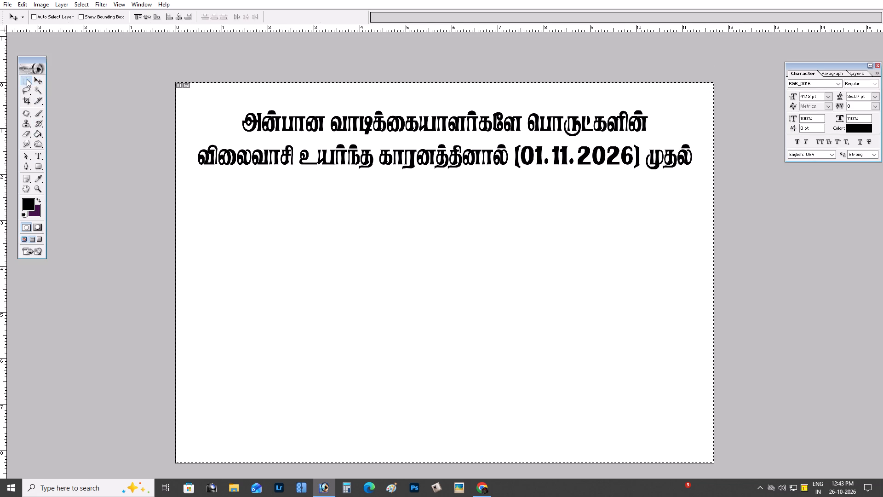
pyautogui.doubleClick(377, 284)
# Examine the centred two-line text close up with the work area cleared.
pyautogui.press('v')
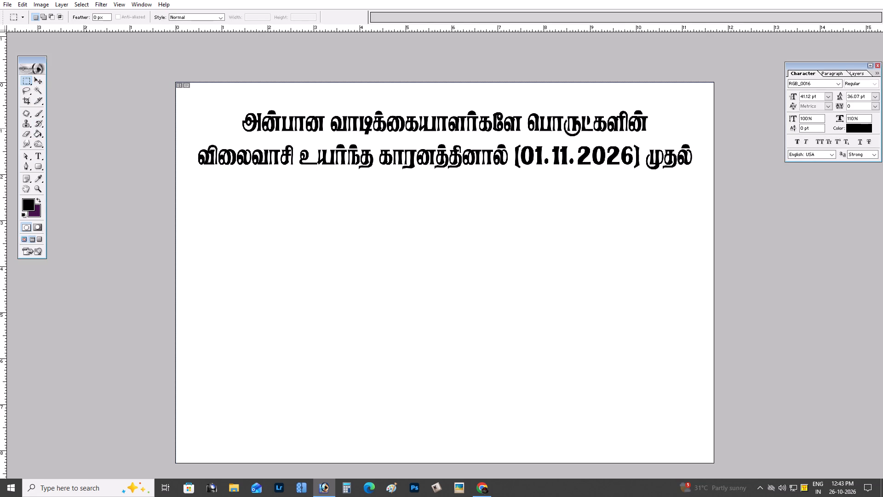
pyautogui.click(44, 83)
pyautogui.press('Tab')
pyautogui.hotkey('ctrl', '+')
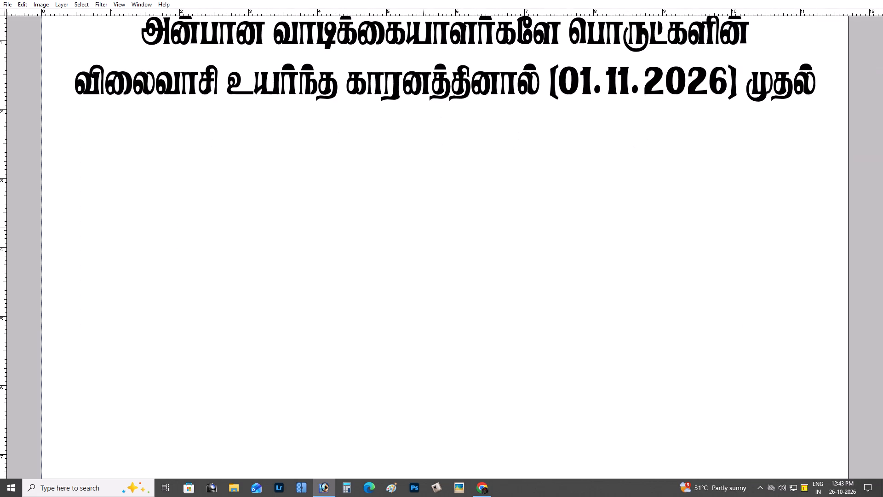
# Stretch the two-line text slightly wider about its centre, keeping its height.
pyautogui.press('space')
pyautogui.press('space')
pyautogui.moveTo(424, 228); pyautogui.dragTo(444, 333)
pyautogui.hotkey('ctrl', '-')
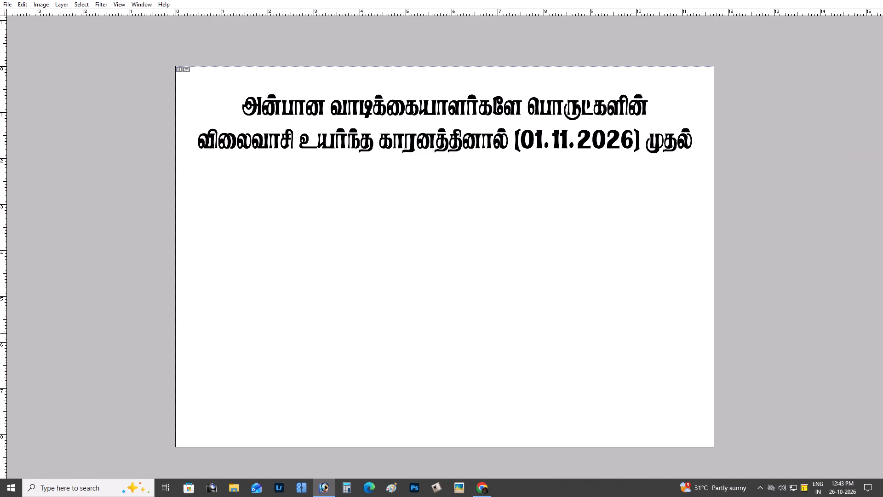
pyautogui.scroll(2, 493, 301)
pyautogui.scroll(-3, 493, 297)
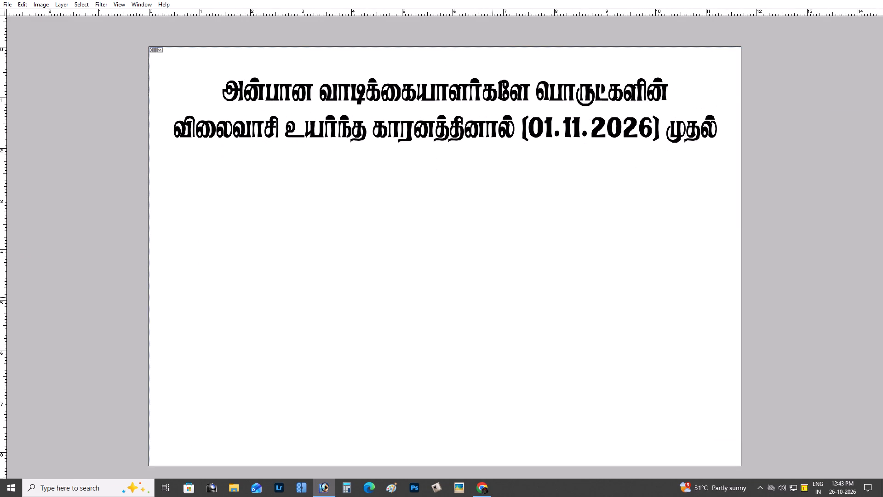
pyautogui.hotkey('ctrl', '+')
pyautogui.hotkey('ctrl', 'space')
pyautogui.hotkey('ctrl', 'space')
pyautogui.hotkey('ctrl', 'space')
pyautogui.hotkey('ctrl', 'space')
pyautogui.hotkey('ctrl', 'space')
pyautogui.hotkey('ctrl', 'space')
pyautogui.hotkey('ctrl', 'space')
pyautogui.hotkey('ctrl', 'space')
pyautogui.hotkey('ctrl', 'space')
pyautogui.hotkey('ctrl', 'space')
pyautogui.hotkey('ctrl', 'space')
pyautogui.hotkey('ctrl', 'space')
pyautogui.hotkey('ctrl', 'space')
pyautogui.moveTo(496, 289); pyautogui.dragTo(529, 412)
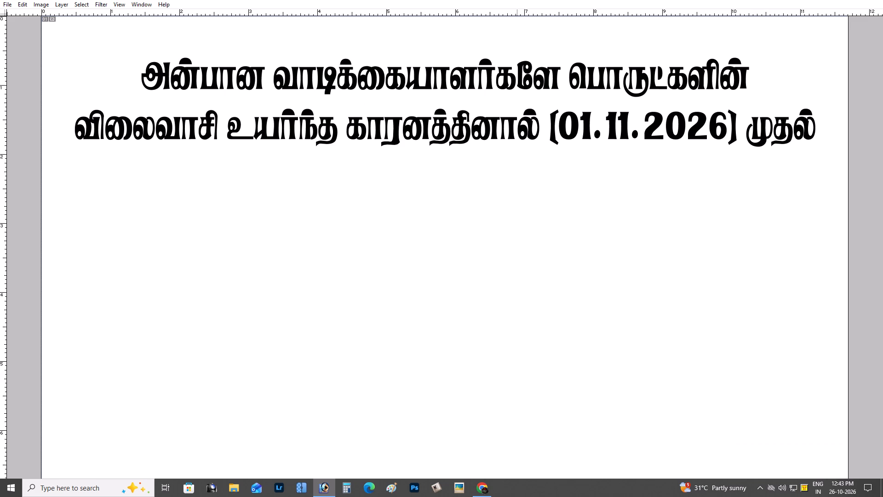
pyautogui.hotkey('ctrl', 't')
pyautogui.keyDown('alt'); pyautogui.keyDown('shift'); pyautogui.moveTo(816, 99); pyautogui.dragTo(831, 97); pyautogui.keyUp('shift'); pyautogui.keyUp('alt')
pyautogui.press('Return')
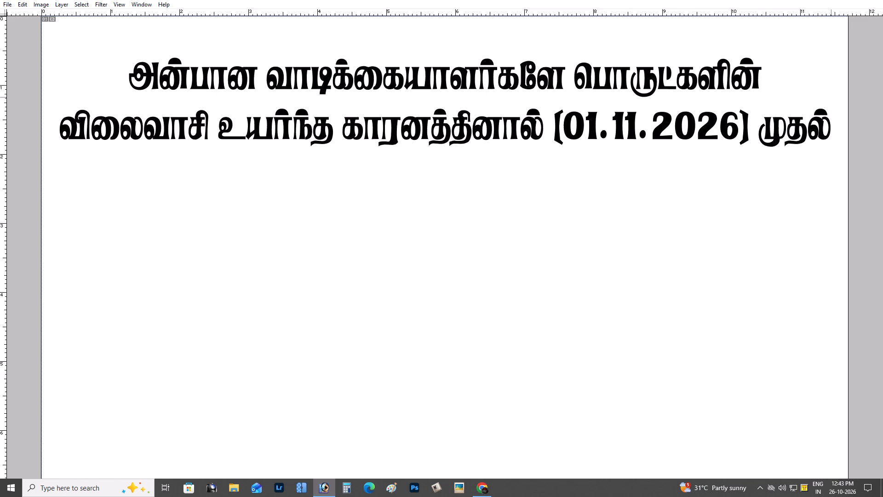
# Centre the widened two-line text horizontally against the whole page selection, and deselect.
pyautogui.hotkey('ctrl', '-')
pyautogui.hotkey('ctrl', 'a')
pyautogui.press('Tab')
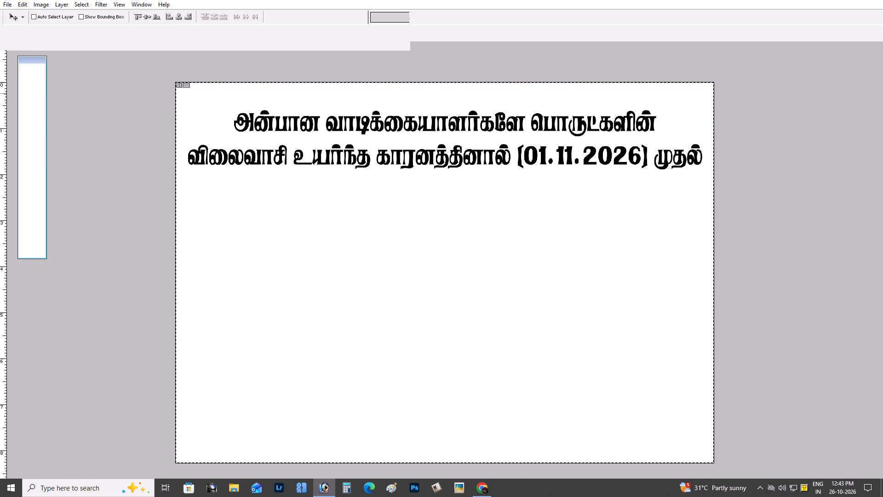
pyautogui.click(179, 18)
pyautogui.press('Tab')
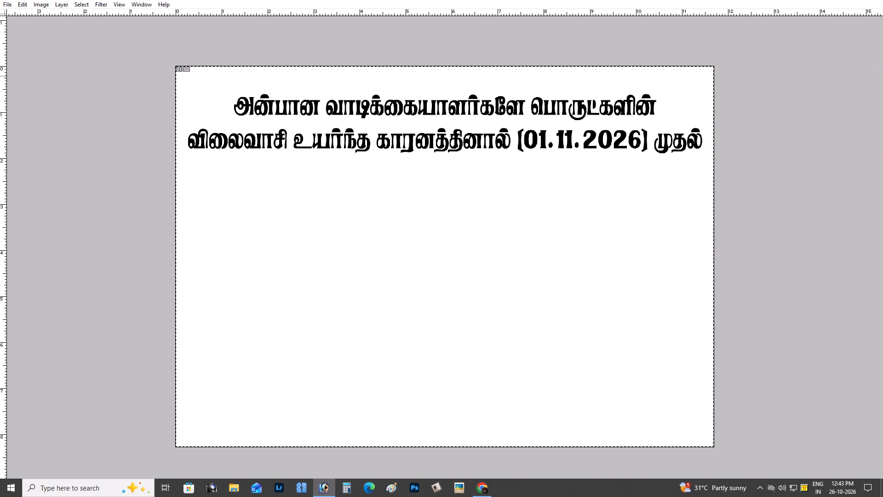
pyautogui.press('m')
pyautogui.tripleClick(553, 191)
pyautogui.click(553, 191)
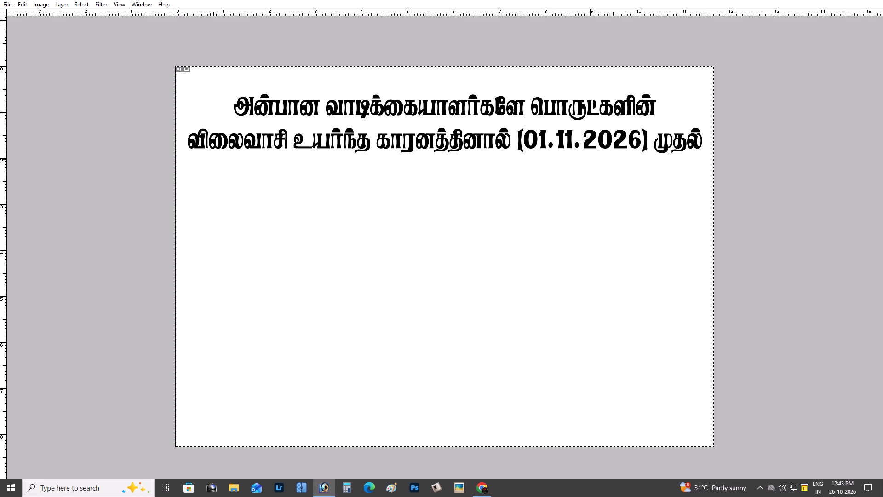
pyautogui.press('Tab')
pyautogui.click(26, 80)
pyautogui.doubleClick(441, 258)
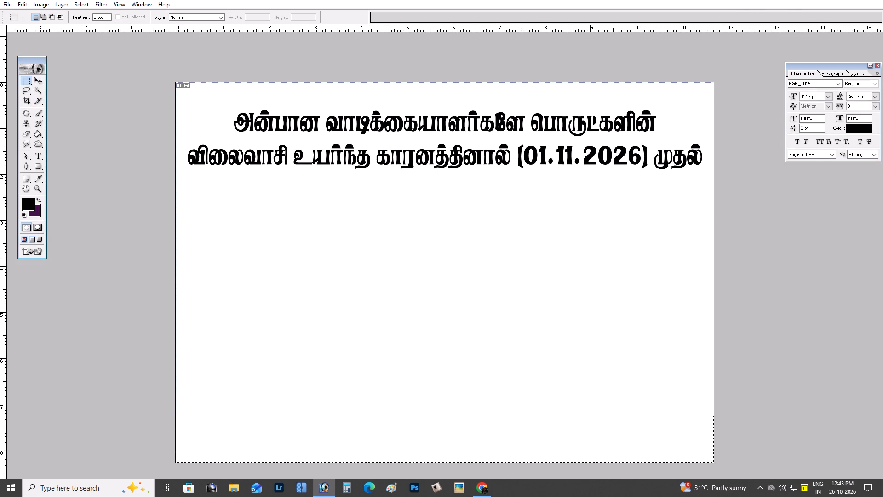
pyautogui.press('Tab')
pyautogui.press('Tab')
# Nudge the two-line text straight up about a quarter inch towards the page's top edge.
pyautogui.click(35, 80)
pyautogui.press('Up')
pyautogui.press('Up')
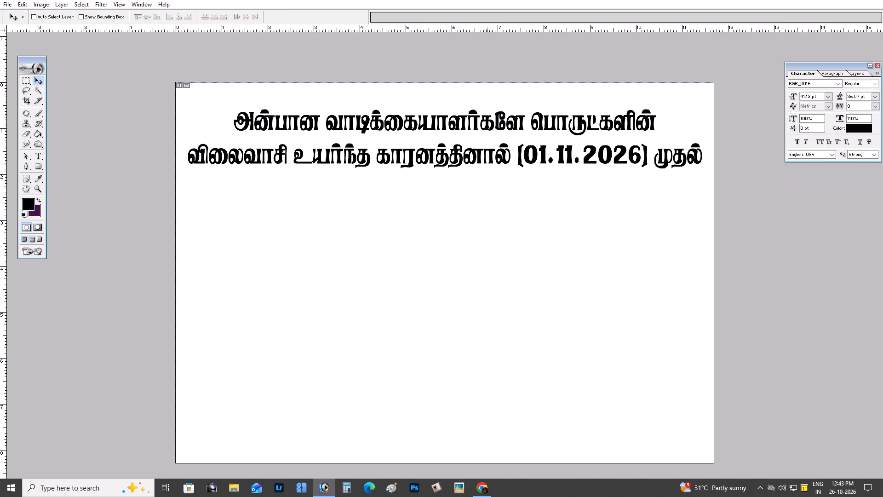
pyautogui.press('Up')
pyautogui.press('Up')
pyautogui.press('Up')
pyautogui.press('Up')
pyautogui.press('Up')
pyautogui.press('Up')
pyautogui.press('Up')
pyautogui.press('Up')
pyautogui.press('Up')
pyautogui.press('Up')
pyautogui.press('Up')
pyautogui.press('Up')
pyautogui.press('Up')
pyautogui.press('Up')
pyautogui.press('Up')
pyautogui.press('Up')
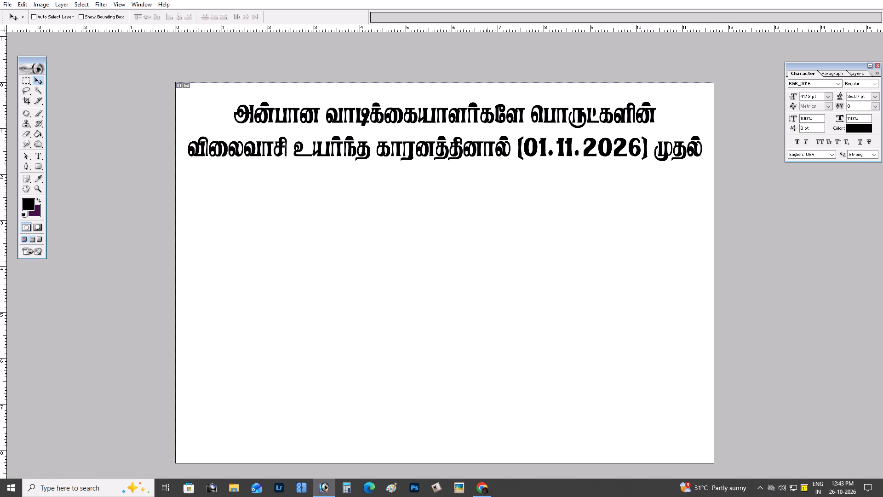
pyautogui.press('Up')
pyautogui.press('Up')
pyautogui.press('Up')
pyautogui.press('Up')
pyautogui.press('Up')
pyautogui.press('Up')
pyautogui.press('Up')
pyautogui.press('Up')
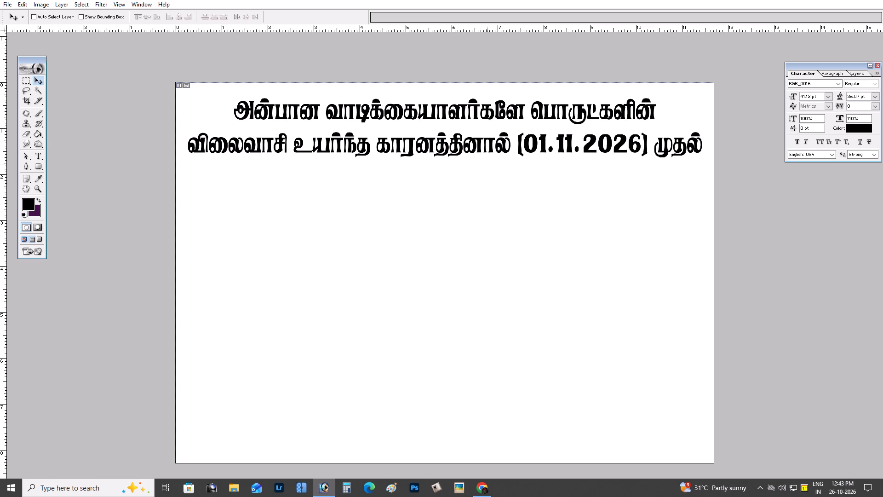
pyautogui.press('Up')
# Examine the position of the two-line text on the page at several zoom levels with the work area cleared.
pyautogui.scroll(-4, 487, 164)
pyautogui.scroll(3, 487, 164)
pyautogui.hotkey('ctrl', '-')
pyautogui.hotkey('ctrl', '-')
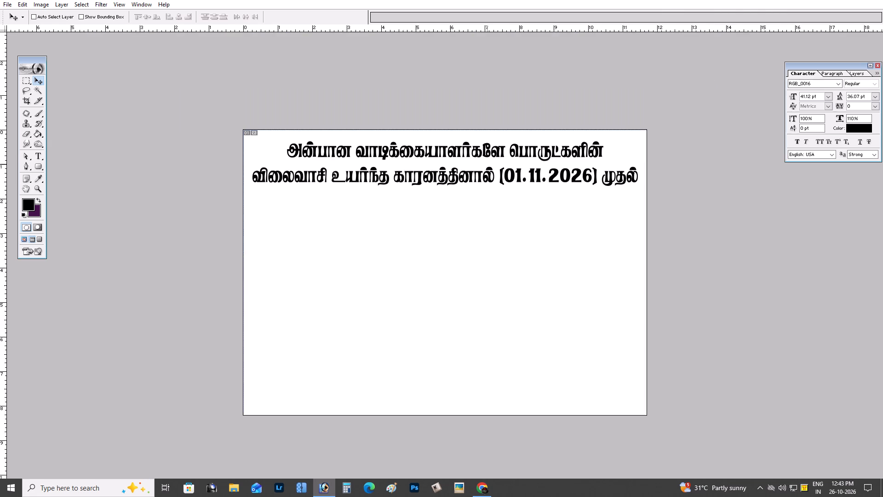
pyautogui.press('Tab')
pyautogui.press('Tab')
pyautogui.scroll(-3, 491, 166)
pyautogui.scroll(3, 491, 166)
pyautogui.scroll(-2, 491, 166)
pyautogui.scroll(1, 491, 166)
pyautogui.press('Tab')
pyautogui.press('Tab')
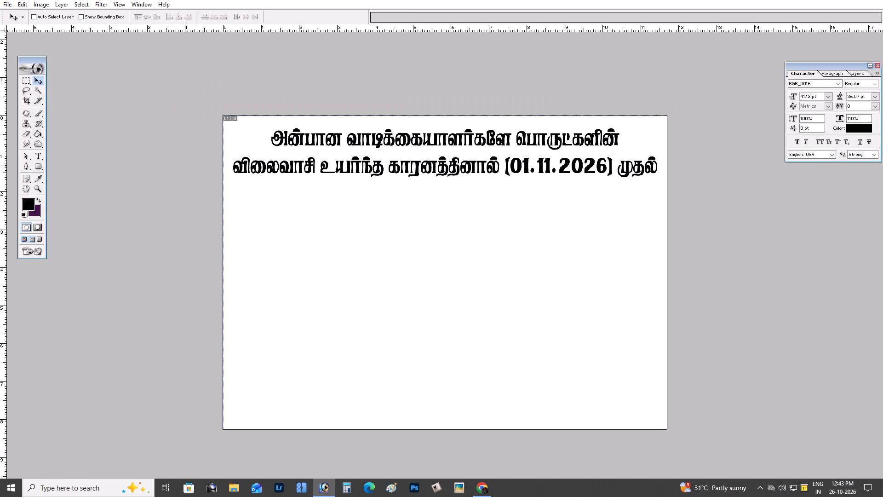
pyautogui.press('Tab')
pyautogui.scroll(-2, 491, 166)
pyautogui.scroll(3, 491, 166)
pyautogui.scroll(-3, 491, 166)
pyautogui.scroll(2, 491, 166)
pyautogui.scroll(-1, 491, 166)
pyautogui.scroll(1, 491, 166)
pyautogui.scroll(-2, 491, 166)
pyautogui.scroll(1, 491, 166)
pyautogui.scroll(-1, 491, 166)
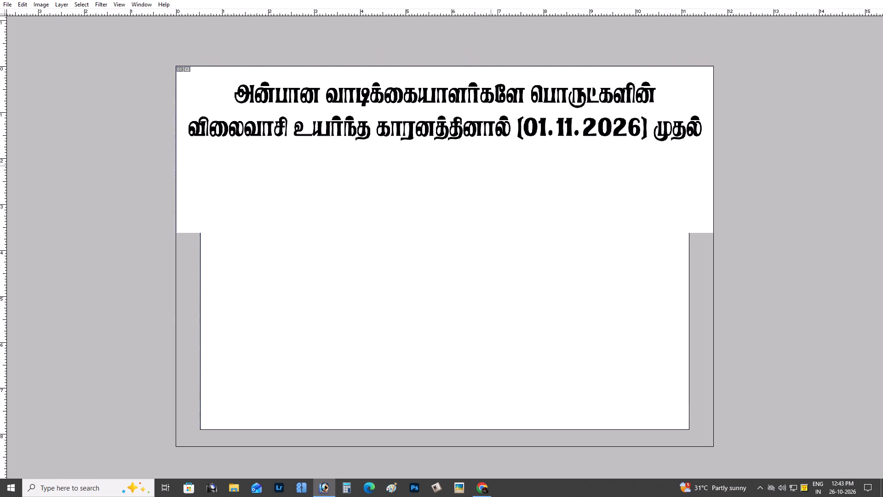
pyautogui.scroll(2, 491, 166)
pyautogui.scroll(-1, 491, 166)
pyautogui.scroll(1, 491, 166)
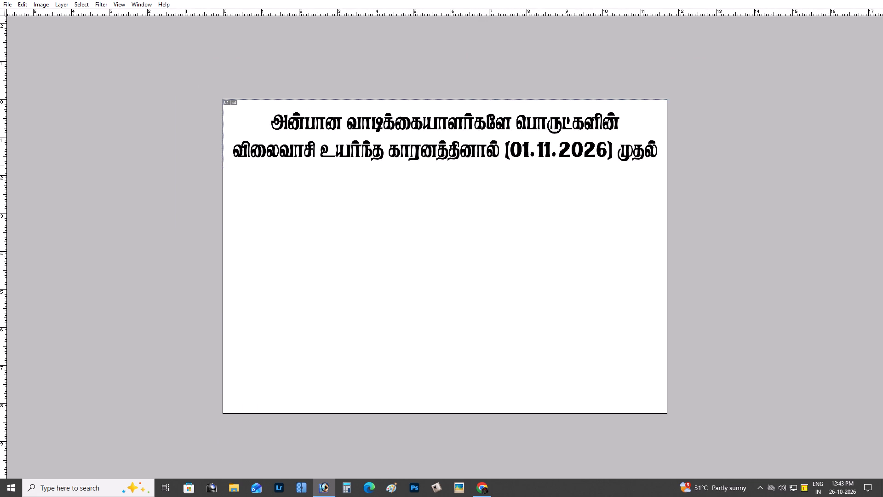
pyautogui.scroll(-1, 491, 166)
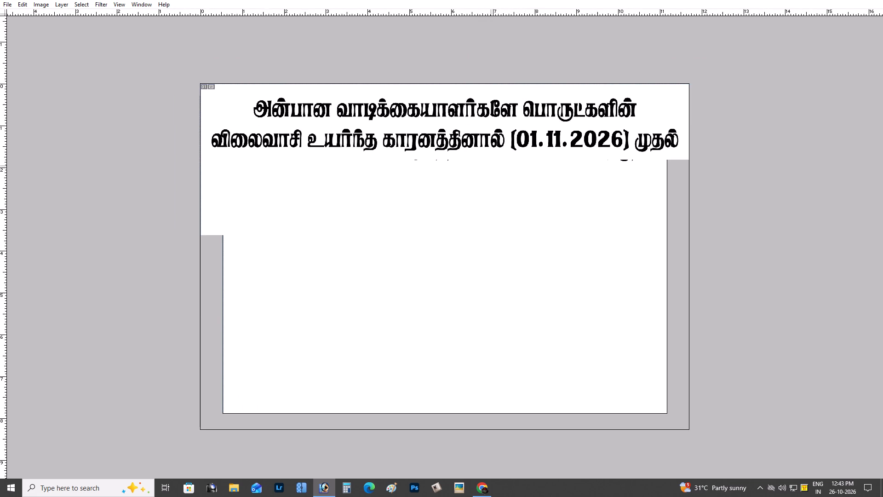
pyautogui.hotkey('ctrl', '+')
pyautogui.press('space')
pyautogui.moveTo(493, 171); pyautogui.dragTo(488, 207)
pyautogui.hotkey('ctrl', '+')
pyautogui.press('space')
pyautogui.press('space')
pyautogui.press('space')
pyautogui.press('space')
pyautogui.press('space')
pyautogui.press('space')
pyautogui.press('space')
pyautogui.press('space')
pyautogui.press('space')
pyautogui.press('space')
pyautogui.press('space')
pyautogui.moveTo(496, 202); pyautogui.dragTo(421, 313)
pyautogui.moveTo(446, 239); pyautogui.dragTo(449, 260)
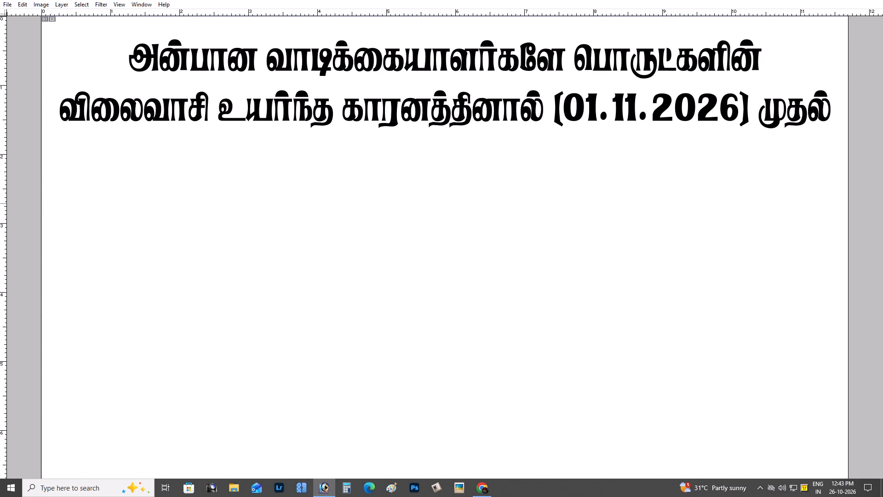
# Cut (01.11.2026) முதல் from the end of the second text line and commit the edit.
pyautogui.press('t')
pyautogui.press('t')
pyautogui.press('Tab')
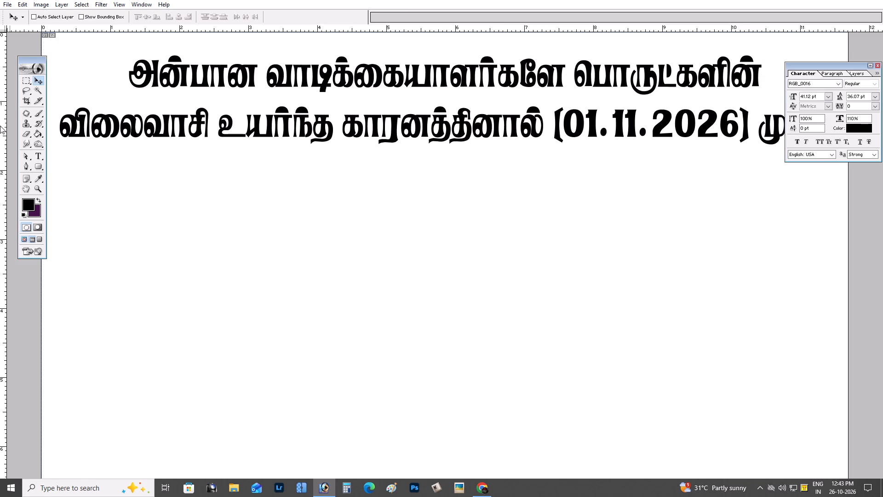
pyautogui.click(37, 157)
pyautogui.moveTo(555, 133); pyautogui.dragTo(754, 137)
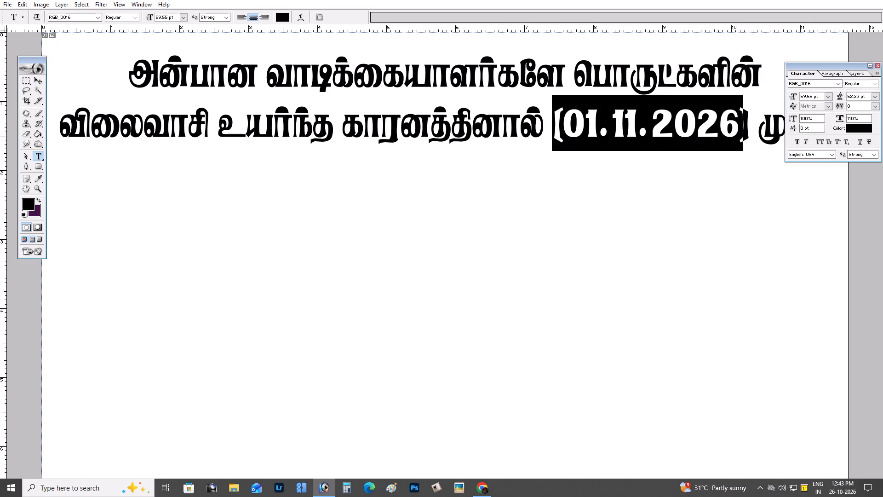
pyautogui.moveTo(754, 137); pyautogui.dragTo(882, 149)
pyautogui.rightClick(673, 139)
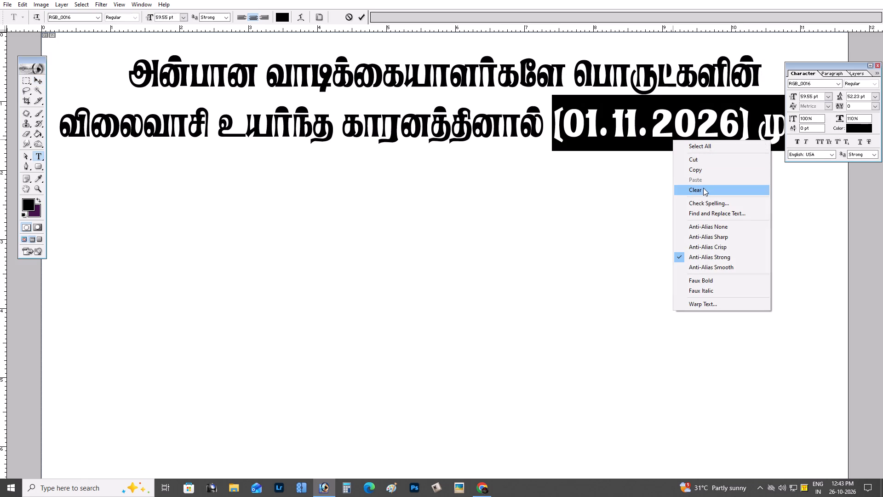
pyautogui.click(704, 162)
pyautogui.hotkey('ctrl', 'Return')
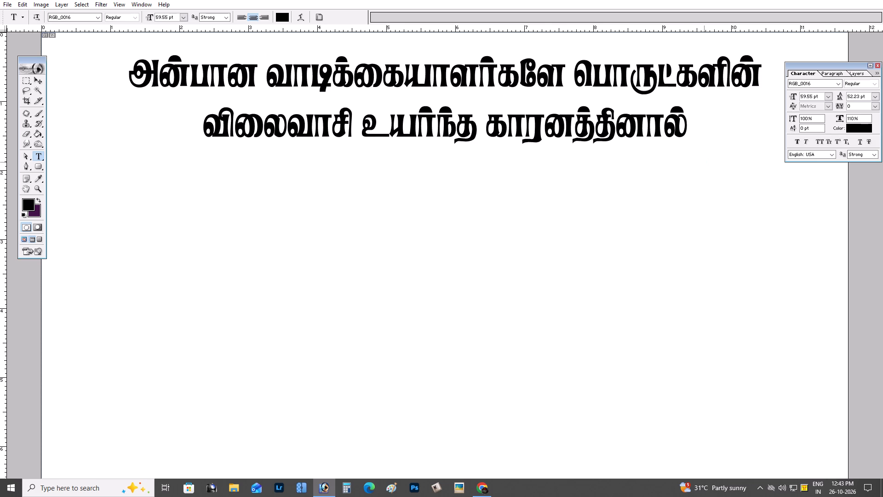
# Paste (01.11.2026) முதல் as a separate text layer in the blank area below the two-line text.
pyautogui.hotkey('ctrl', '-')
pyautogui.click(371, 234)
pyautogui.hotkey('ctrl', 'v')
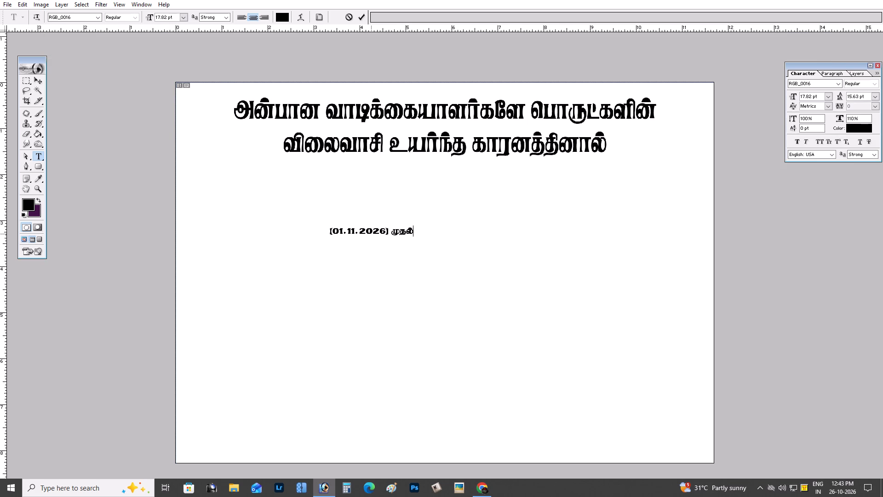
pyautogui.hotkey('ctrl', 'Return')
# Change the font of the whole (01.11.2026) முதல் line to RGB_0025 and commit the text.
pyautogui.tripleClick(391, 228)
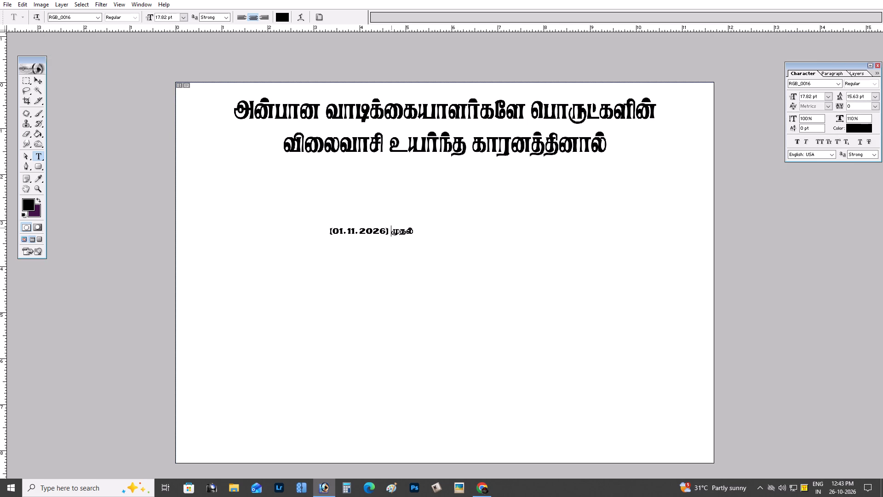
pyautogui.click(390, 229)
pyautogui.click(817, 86)
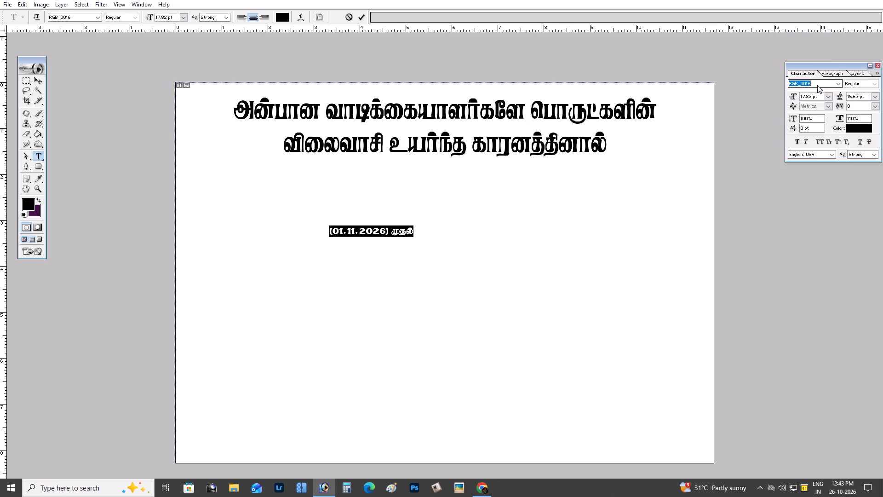
pyautogui.press('Down')
pyautogui.press('Down')
pyautogui.press('Down')
pyautogui.press('Down')
pyautogui.press('Down')
pyautogui.press('Down')
pyautogui.press('Down')
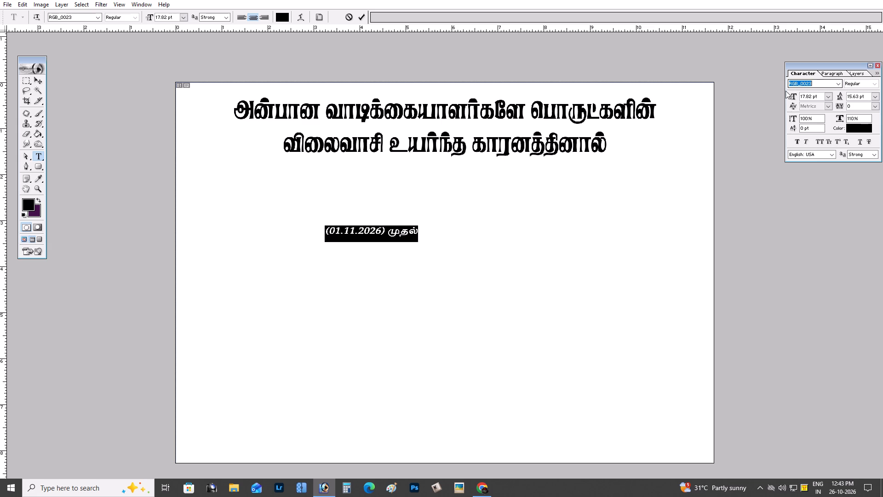
pyautogui.press('Down')
pyautogui.press('Down')
pyautogui.press('Down')
pyautogui.press('Up')
pyautogui.press('Return')
pyautogui.hotkey('ctrl', 'Return')
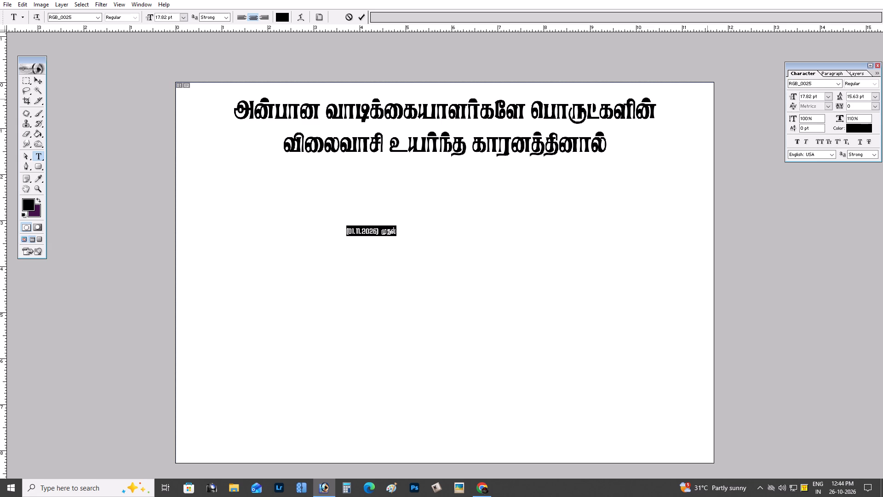
# Enlarge the date line proportionally to about 45.8 pt and move it just below the two-line text, near the page's middle.
pyautogui.hotkey('ctrl', 't')
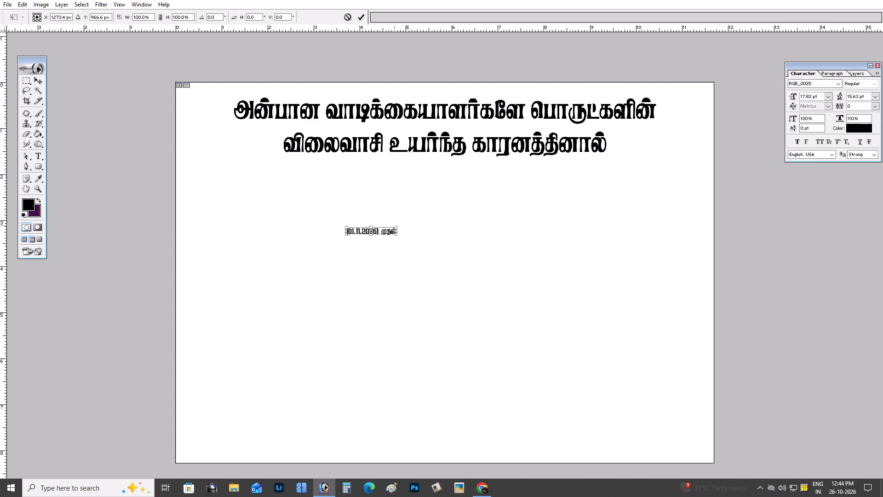
pyautogui.keyDown('alt'); pyautogui.keyDown('shift'); pyautogui.moveTo(396, 225); pyautogui.dragTo(435, 216); pyautogui.keyUp('shift'); pyautogui.keyUp('alt')
pyautogui.press('Return')
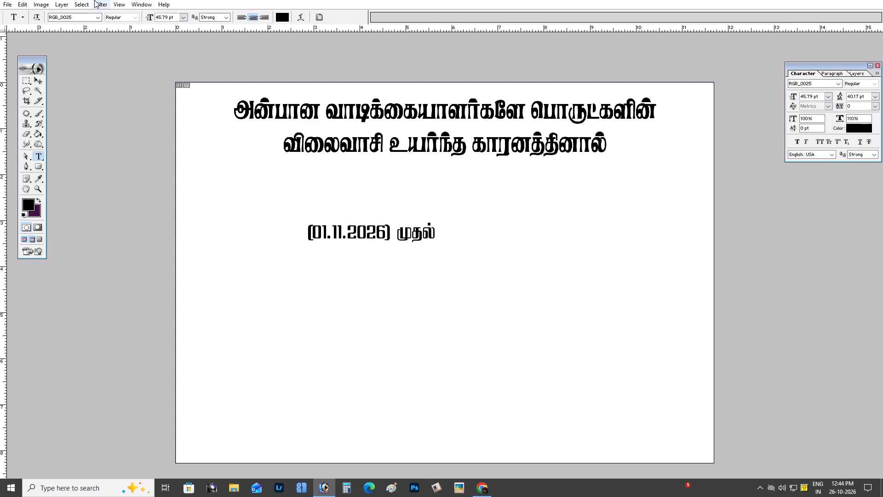
pyautogui.click(40, 78)
pyautogui.moveTo(407, 232); pyautogui.dragTo(477, 222)
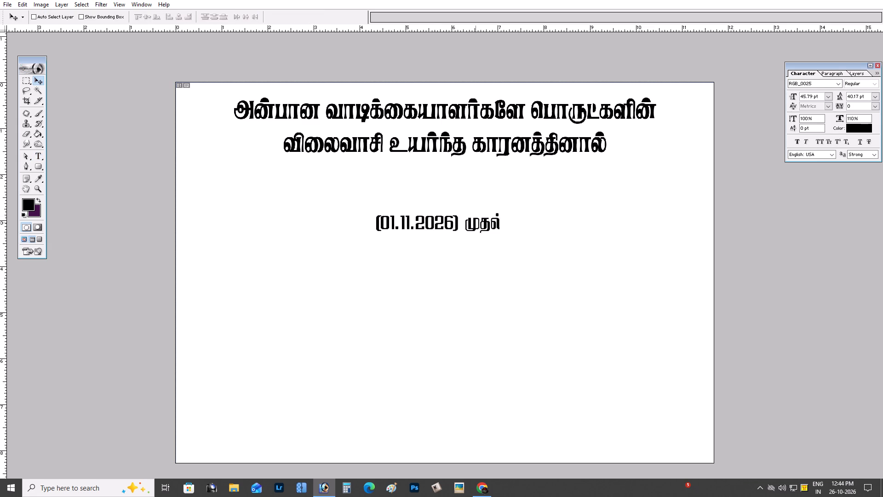
pyautogui.moveTo(477, 222); pyautogui.dragTo(475, 188)
# Centre the (01.11.2026) முதல் line horizontally against the whole page selection, deselect, and clear the work area.
pyautogui.hotkey('ctrl', 'a')
pyautogui.press('Tab')
pyautogui.press('Tab')
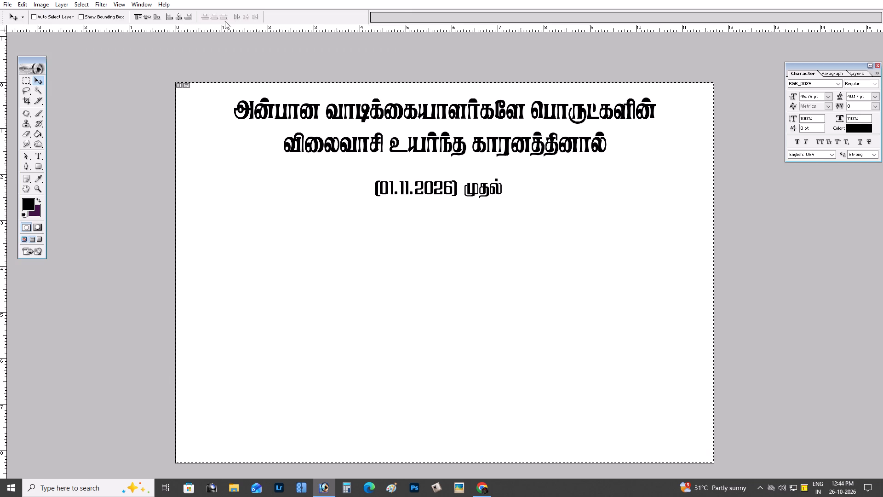
pyautogui.click(179, 17)
pyautogui.press('Tab')
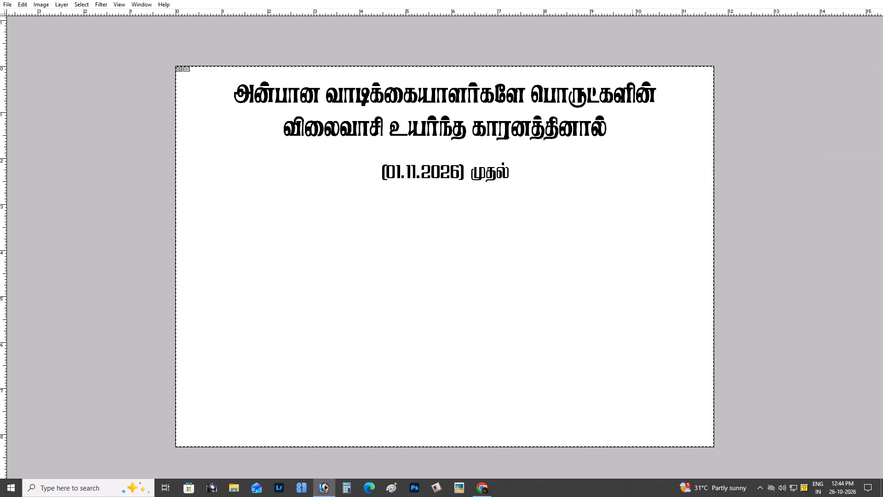
pyautogui.press('m')
pyautogui.tripleClick(606, 242)
pyautogui.tripleClick(606, 242)
pyautogui.press('Tab')
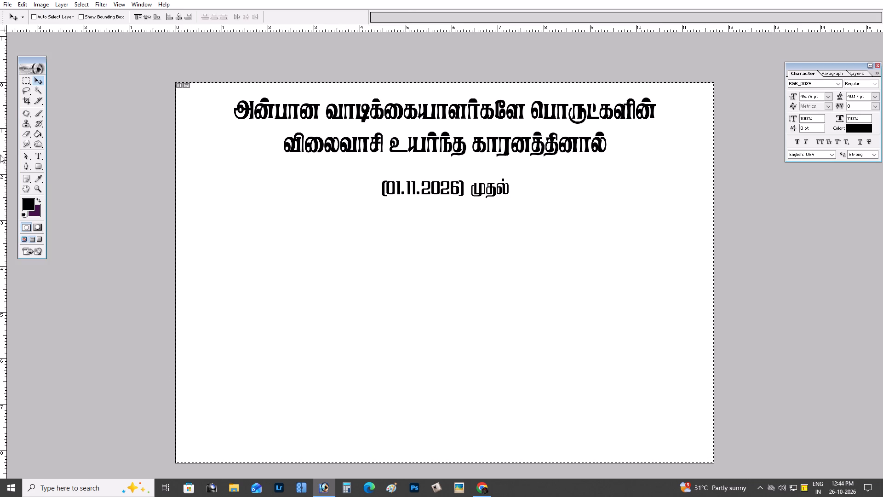
pyautogui.click(25, 80)
pyautogui.click(278, 165)
pyautogui.doubleClick(279, 182)
pyautogui.press('v')
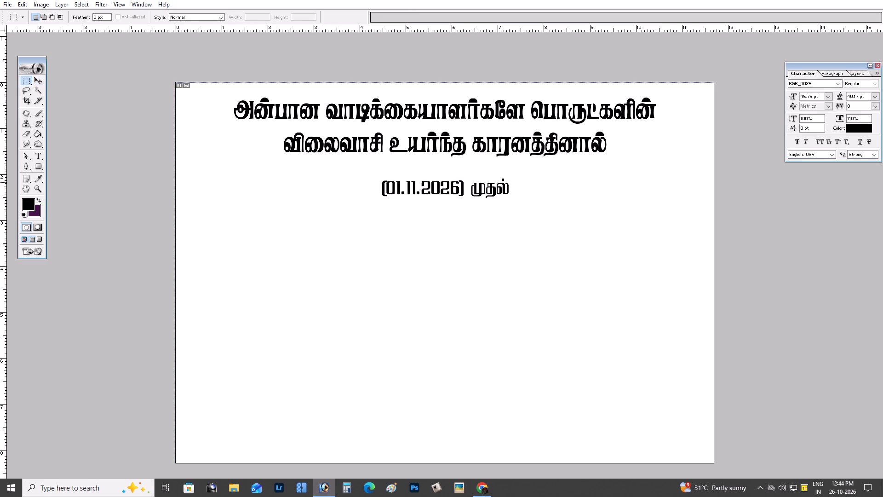
pyautogui.click(39, 82)
pyautogui.press('Tab')
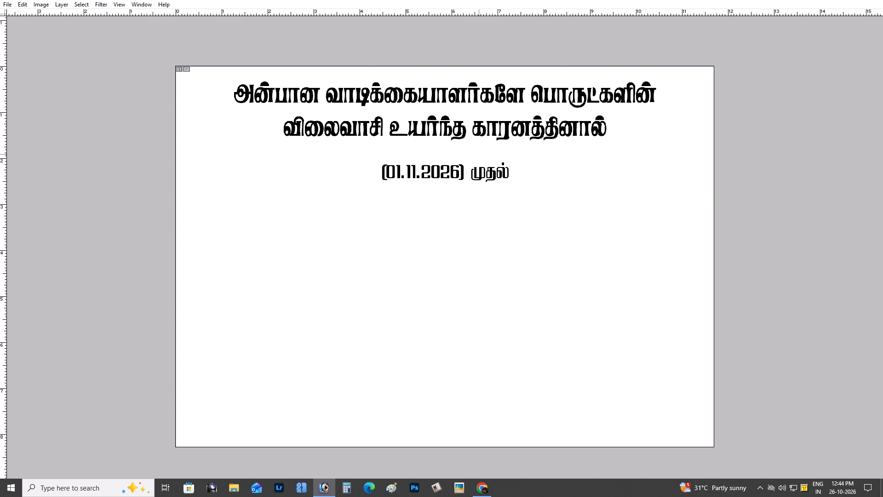
# Copy a rectangle of the background layer, about 3.1 × 0.75 in around the (01.11.2026) முதல் line, to a new layer.
pyautogui.keyDown('shift'); pyautogui.moveTo(477, 145); pyautogui.dragTo(476, 137); pyautogui.keyUp('shift')
pyautogui.hotkey('ctrl', '+')
pyautogui.press('space')
pyautogui.moveTo(476, 137); pyautogui.dragTo(476, 164)
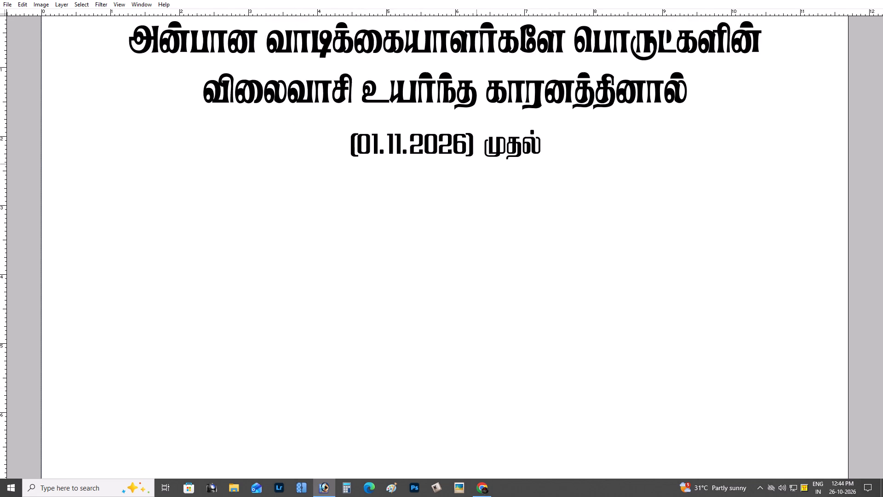
pyautogui.hotkey('ctrl', '+')
pyautogui.press('space')
pyautogui.moveTo(476, 164); pyautogui.dragTo(475, 315)
pyautogui.hotkey('ctrl', '+')
pyautogui.press('space')
pyautogui.click(465, 283)
pyautogui.rightClick(445, 271)
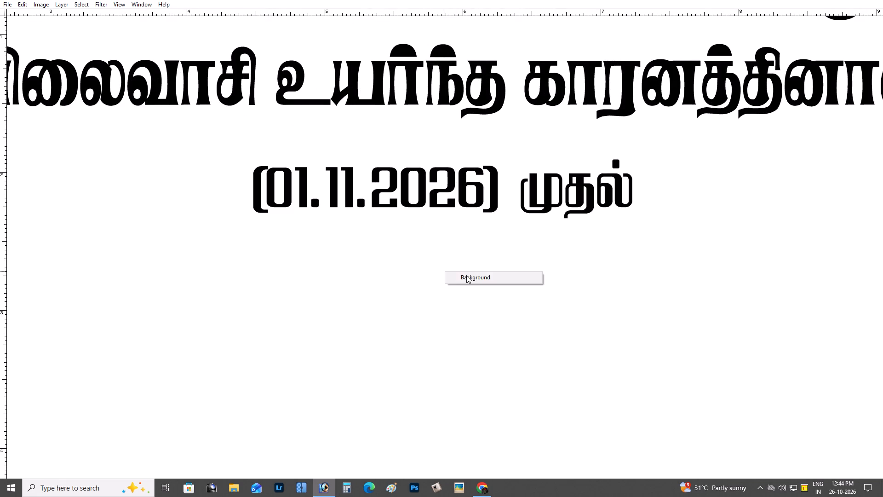
pyautogui.click(466, 275)
pyautogui.press('Tab')
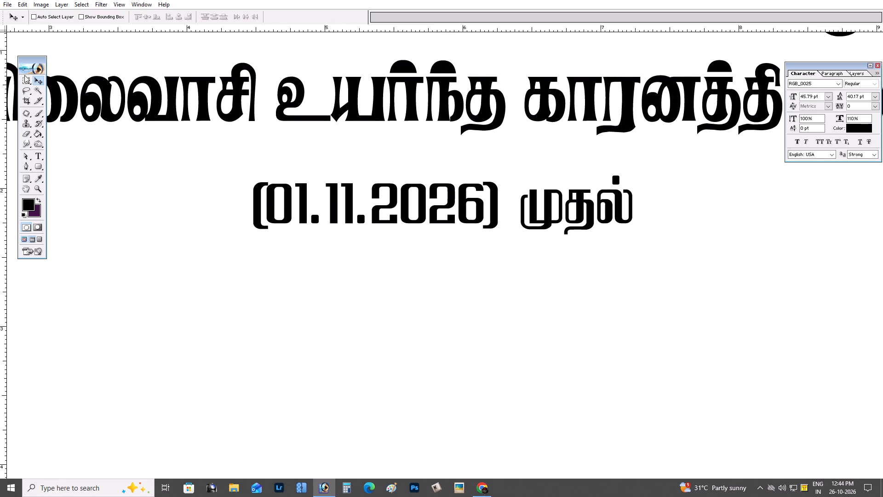
pyautogui.click(24, 75)
pyautogui.click(25, 80)
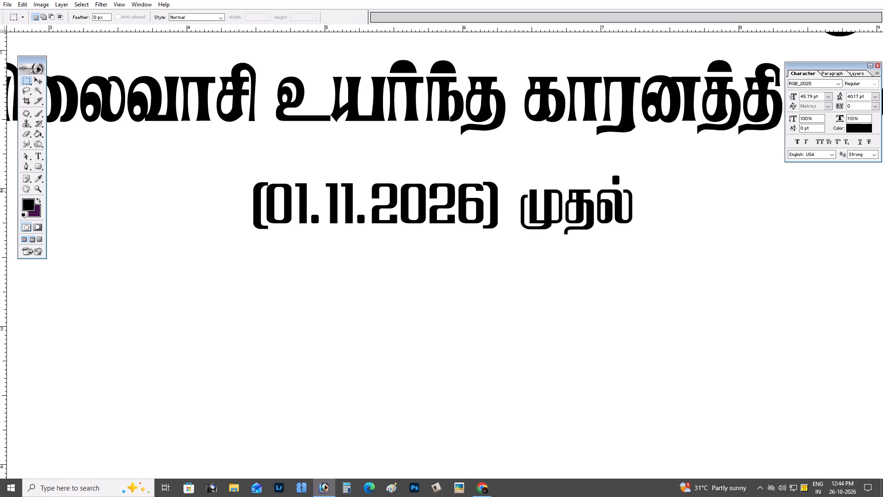
pyautogui.moveTo(226, 147); pyautogui.dragTo(654, 251)
pyautogui.hotkey('ctrl', 'Return')
pyautogui.hotkey('ctrl', 'Return')
pyautogui.hotkey('ctrl', 'Return')
pyautogui.hotkey('ctrl', 'Return')
pyautogui.hotkey('ctrl', 'Return')
pyautogui.hotkey('ctrl', 'Return')
pyautogui.hotkey('ctrl', 'j')
# Switch the keyboard input from Tamil Typewriter to No Keyman Keyboard.
pyautogui.press('v')
pyautogui.click(807, 493)
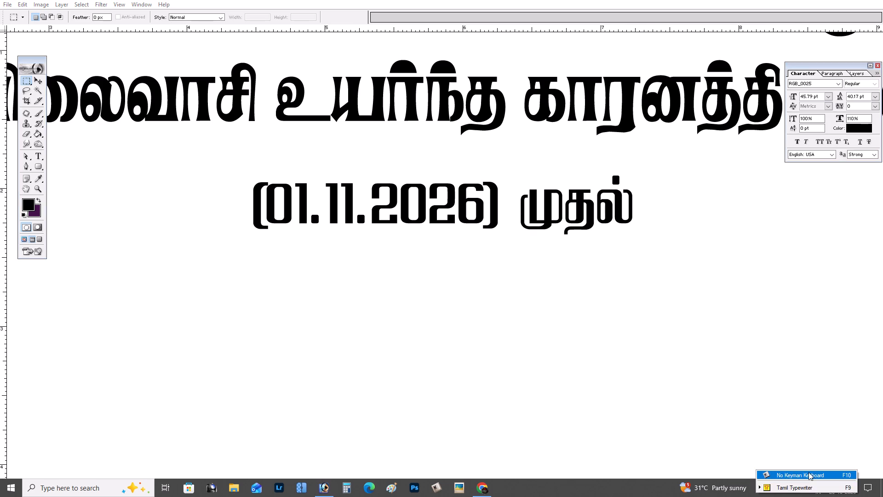
pyautogui.click(808, 472)
# Fill the new rectangle layer behind the date line with the black foreground colour.
pyautogui.press('v')
pyautogui.press('v')
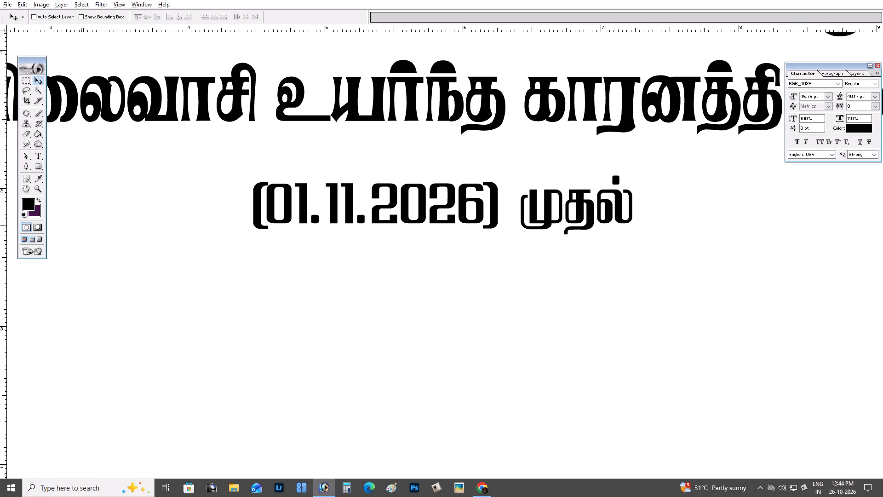
pyautogui.hotkey('alt', 'shift', 'BackSpace')
# Select the date text layer over the black box and recolour its text white.
pyautogui.rightClick(308, 190)
pyautogui.click(319, 199)
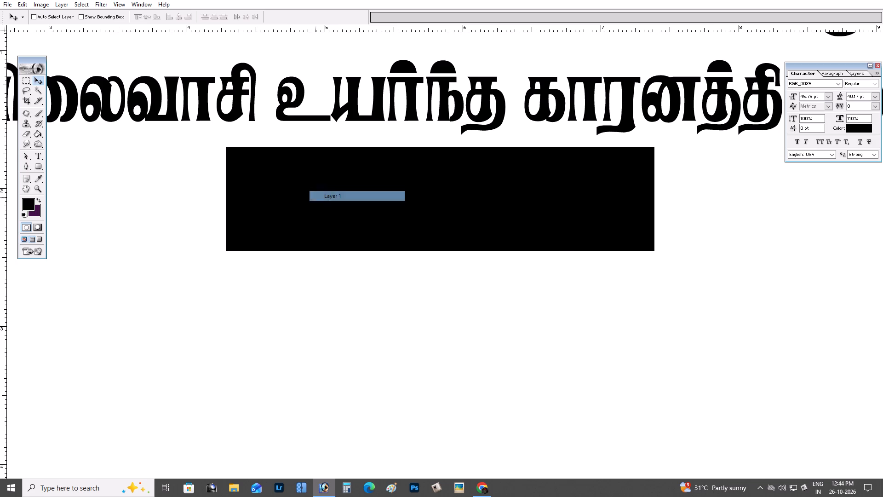
pyautogui.rightClick(310, 196)
pyautogui.click(315, 204)
pyautogui.rightClick(307, 199)
pyautogui.moveTo(313, 208); pyautogui.dragTo(308, 208)
pyautogui.rightClick(271, 203)
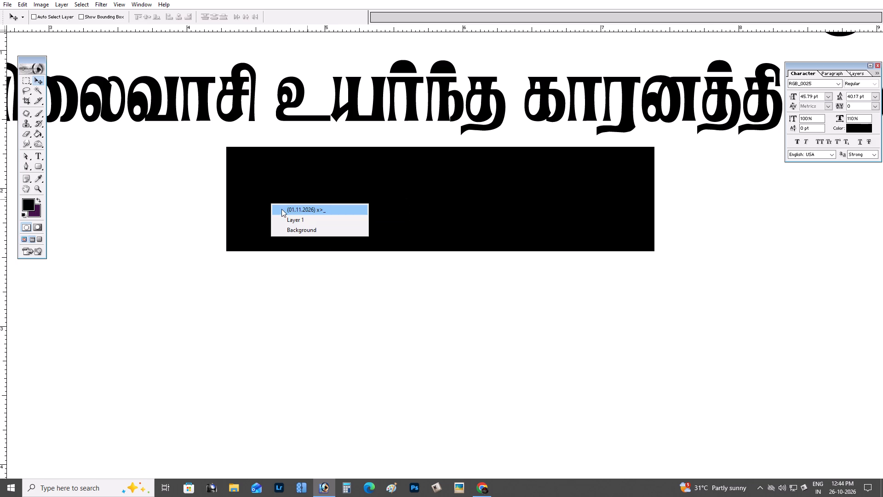
pyautogui.click(285, 211)
pyautogui.press('x')
pyautogui.hotkey('alt', 'shift', 'BackSpace')
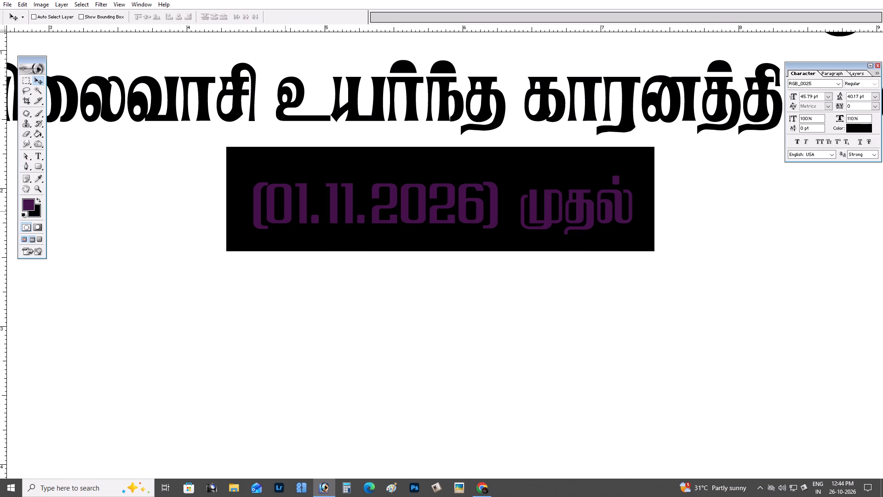
pyautogui.click(29, 206)
pyautogui.click(182, 194)
pyautogui.press('Return')
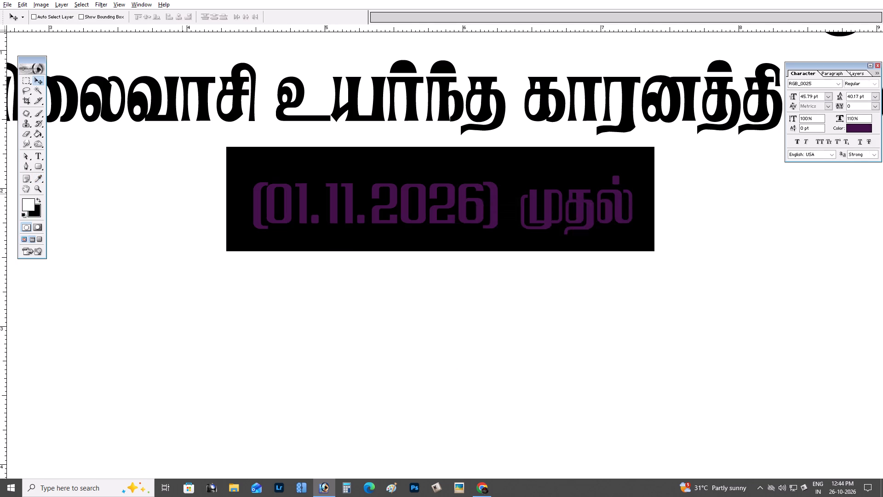
pyautogui.hotkey('alt', 'shift', 'BackSpace')
# Enlarge the white date text to nearly fill the black box, about 3 in wide and 0.5 in high.
pyautogui.press('Tab')
pyautogui.hotkey('ctrl', 't')
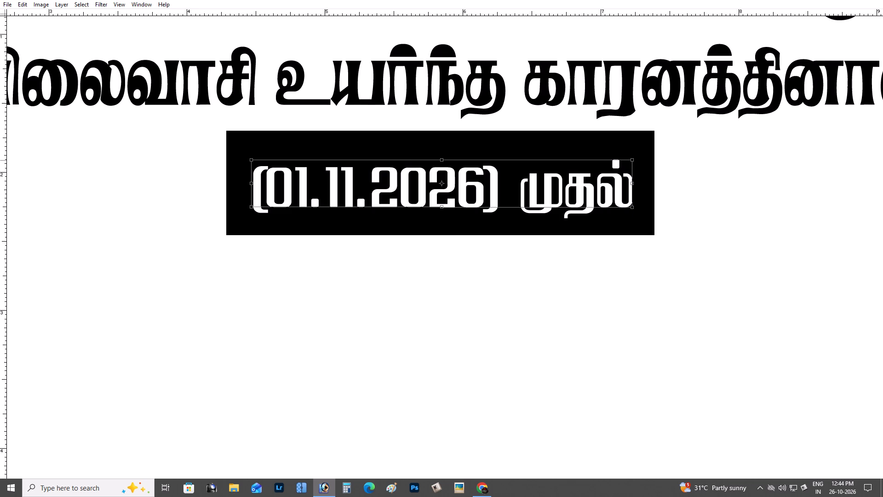
pyautogui.keyDown('shift'); pyautogui.moveTo(634, 158); pyautogui.dragTo(653, 154); pyautogui.keyUp('shift')
pyautogui.keyDown('shift'); pyautogui.moveTo(586, 156); pyautogui.dragTo(583, 139); pyautogui.keyUp('shift')
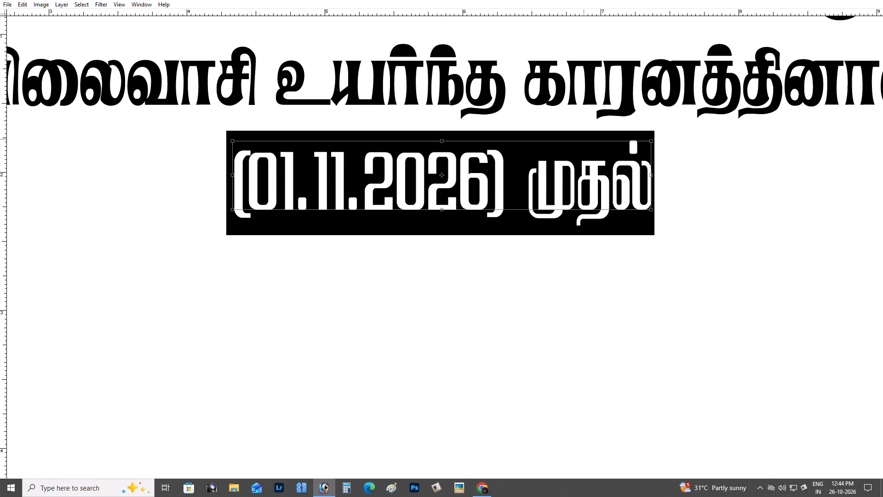
pyautogui.keyDown('shift'); pyautogui.moveTo(583, 139); pyautogui.dragTo(582, 138); pyautogui.keyUp('shift')
pyautogui.press('Return')
# Lower the top edge of the black box on Layer 1, reducing the box to about 0.63 in high.
pyautogui.hotkey('ctrl', '-')
pyautogui.hotkey('ctrl', '-')
pyautogui.hotkey('ctrl', '-')
pyautogui.hotkey('ctrl', '+')
pyautogui.hotkey('ctrl', '+')
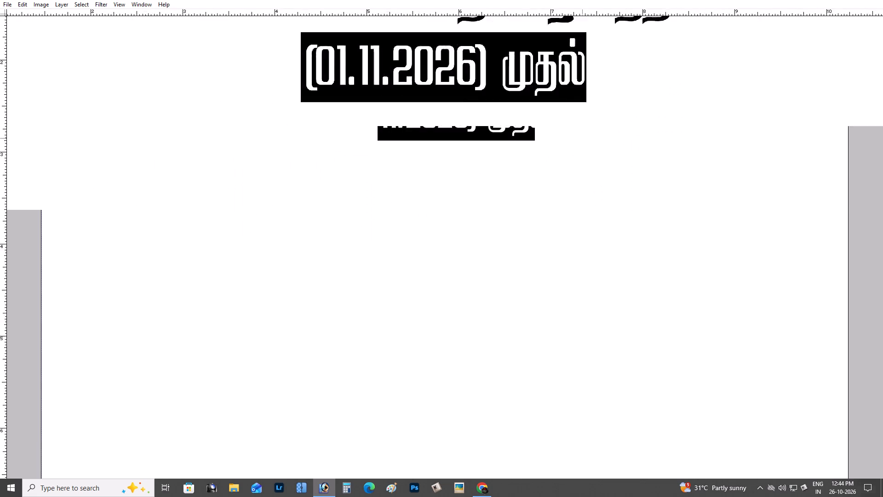
pyautogui.hotkey('ctrl', '+')
pyautogui.press('space')
pyautogui.press('space')
pyautogui.press('space')
pyautogui.press('space')
pyautogui.press('space')
pyautogui.press('space')
pyautogui.press('space')
pyautogui.press('space')
pyautogui.moveTo(582, 138); pyautogui.dragTo(561, 365)
pyautogui.moveTo(537, 308); pyautogui.dragTo(536, 379)
pyautogui.hotkey('ctrl', '+')
pyautogui.press('space')
pyautogui.rightClick(508, 193)
pyautogui.click(512, 194)
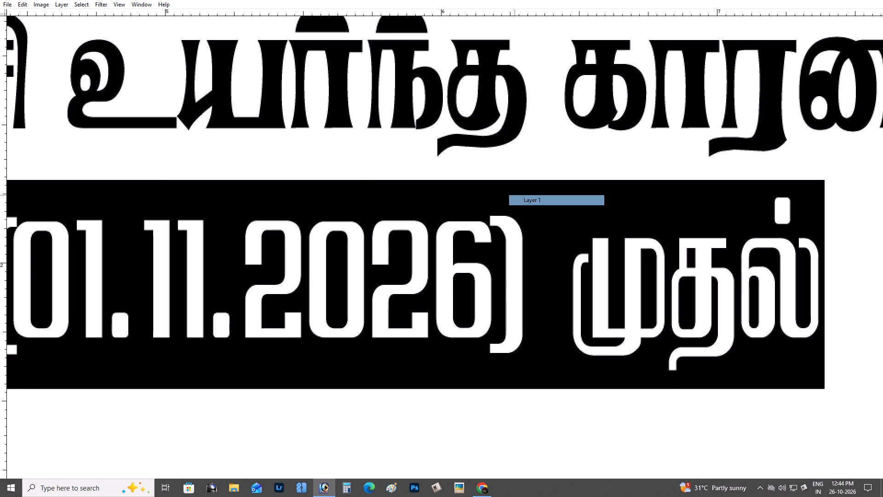
pyautogui.hotkey('ctrl', 't')
pyautogui.keyDown('shift'); pyautogui.moveTo(532, 179); pyautogui.dragTo(533, 213); pyautogui.keyUp('shift')
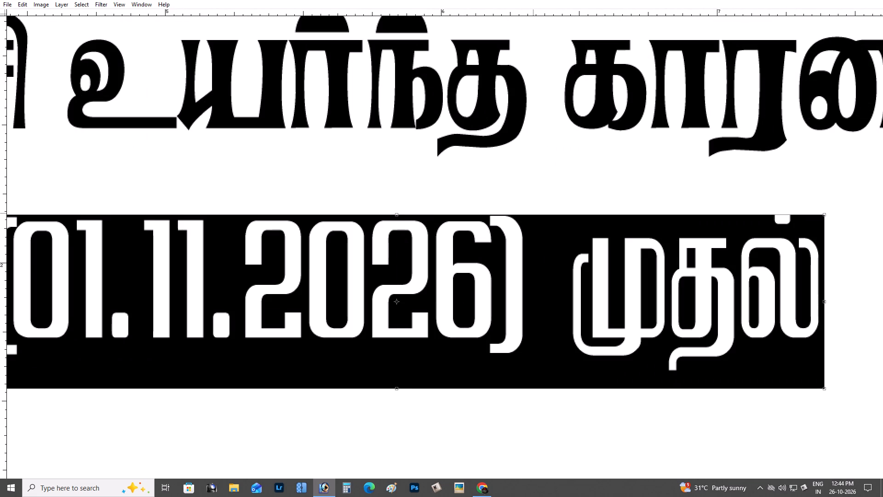
pyautogui.press('Return')
# Squash the white date text vertically from its top to about 0.4 in high so it fits inside the box.
pyautogui.press('space')
pyautogui.press('space')
pyautogui.press('space')
pyautogui.moveTo(539, 235); pyautogui.dragTo(531, 145)
pyautogui.rightClick(496, 179)
pyautogui.click(509, 185)
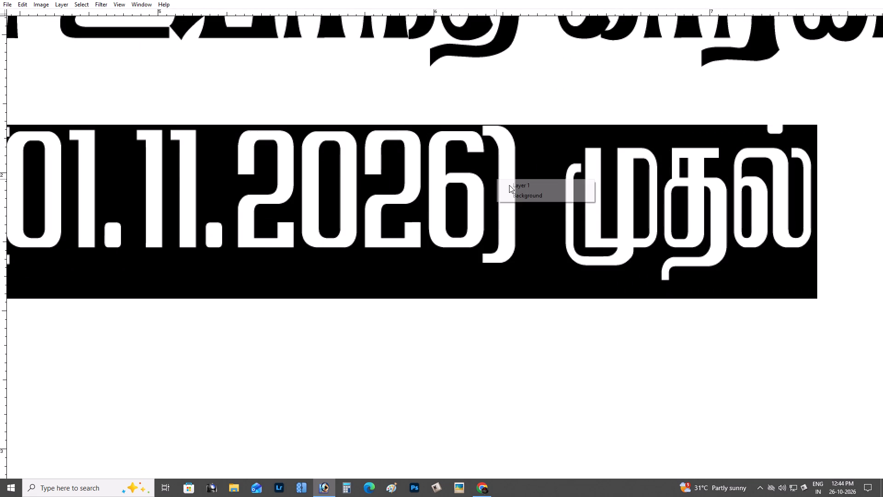
pyautogui.rightClick(507, 179)
pyautogui.click(511, 182)
pyautogui.hotkey('ctrl', 't')
pyautogui.keyDown('shift'); pyautogui.moveTo(507, 109); pyautogui.dragTo(507, 136); pyautogui.keyUp('shift')
pyautogui.press('Return')
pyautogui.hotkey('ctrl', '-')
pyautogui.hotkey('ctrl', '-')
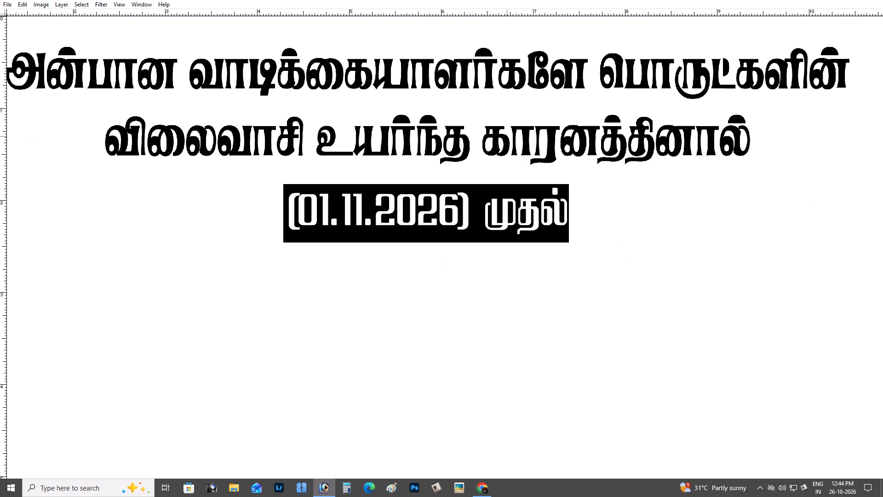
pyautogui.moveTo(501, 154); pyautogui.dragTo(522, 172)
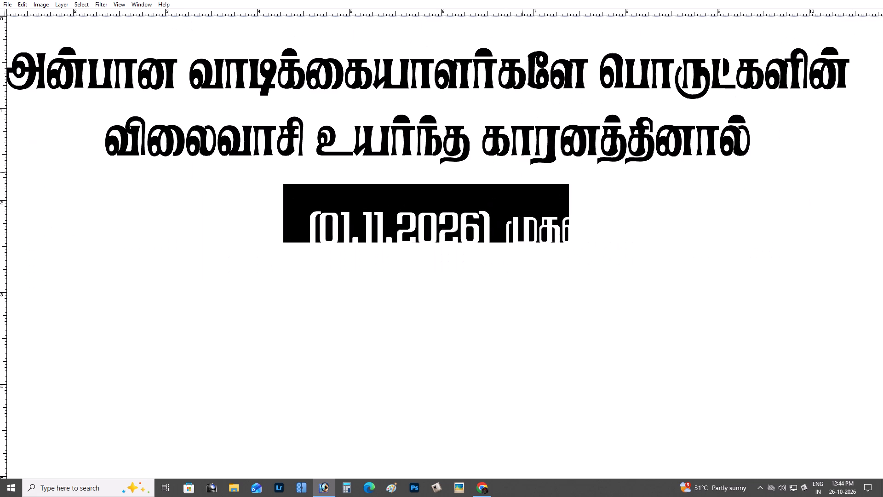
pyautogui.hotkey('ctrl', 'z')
# Scale the white date text down very slightly to leave side margins inside the black box.
pyautogui.hotkey('ctrl', '+')
pyautogui.press('space')
pyautogui.press('space')
pyautogui.press('space')
pyautogui.press('space')
pyautogui.press('space')
pyautogui.moveTo(524, 193); pyautogui.dragTo(535, 254)
pyautogui.hotkey('ctrl', 't')
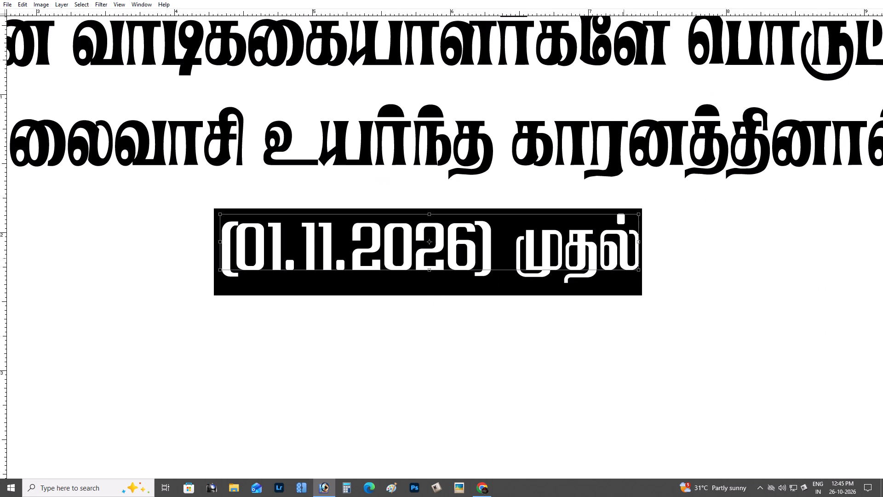
pyautogui.keyDown('alt'); pyautogui.keyDown('shift'); pyautogui.click(640, 214); pyautogui.keyUp('shift'); pyautogui.keyUp('alt')
pyautogui.press('Return')
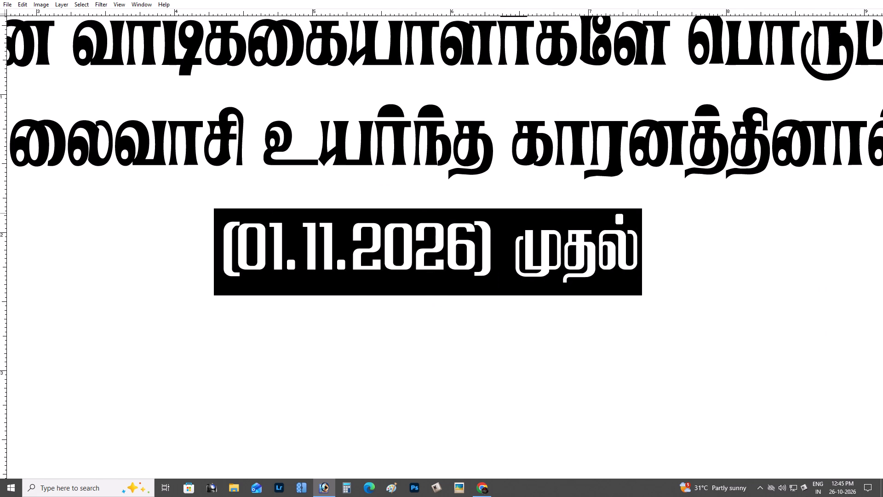
# Centre the white date text horizontally against the whole page selection and deselect.
pyautogui.hotkey('ctrl', '+')
pyautogui.press('space')
pyautogui.hotkey('ctrl', '-')
pyautogui.hotkey('ctrl', 'a')
pyautogui.press('Tab')
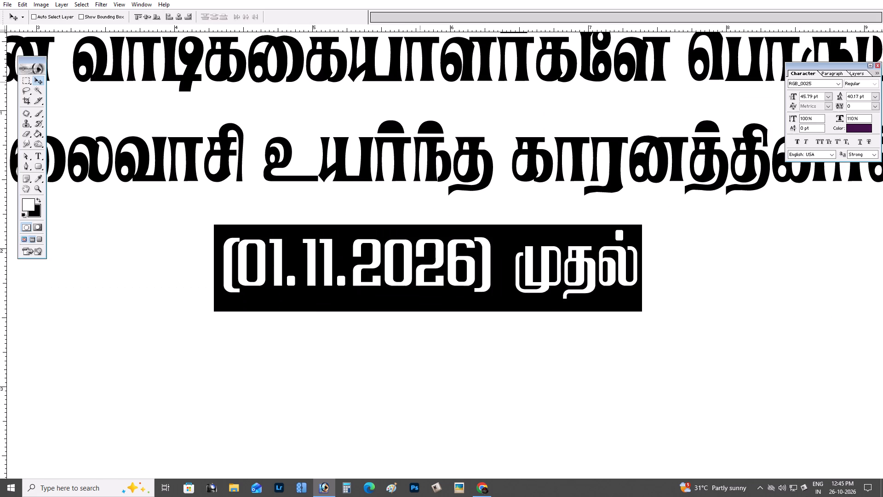
pyautogui.click(179, 19)
pyautogui.press('Tab')
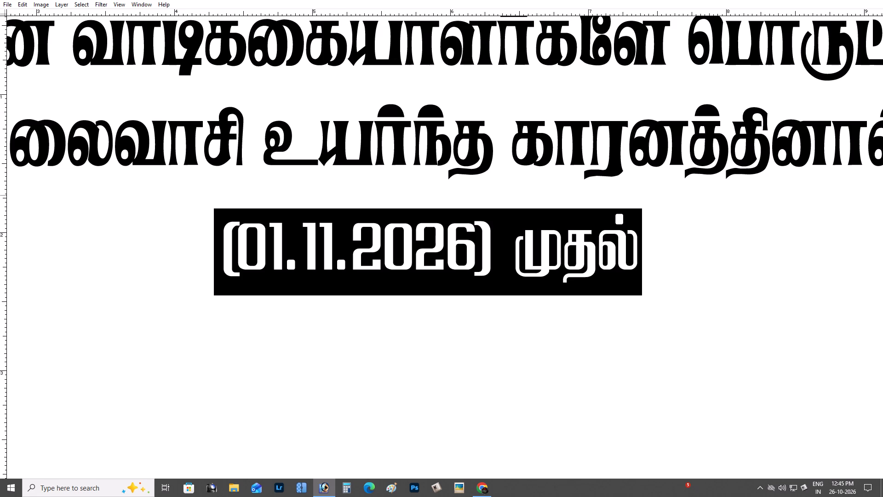
pyautogui.press('n')
pyautogui.press('m')
pyautogui.tripleClick(734, 274)
pyautogui.doubleClick(734, 274)
# Raise the bottom edge of the black box slightly, making the box about 0.59 in high.
pyautogui.press('v')
pyautogui.hotkey('ctrl', '+')
pyautogui.hotkey('ctrl', '+')
pyautogui.rightClick(677, 328)
pyautogui.click(638, 329)
pyautogui.write('vv')
pyautogui.rightClick(634, 330)
pyautogui.click(643, 335)
pyautogui.hotkey('ctrl', '-')
pyautogui.hotkey('ctrl', 't')
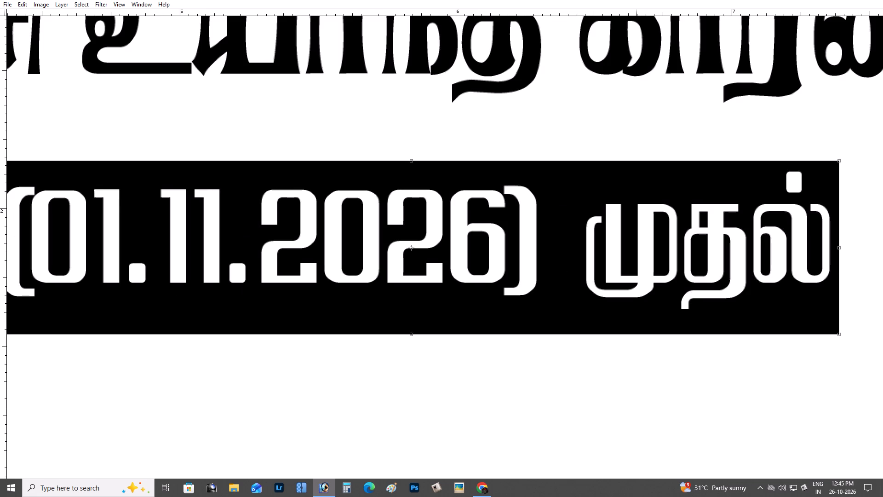
pyautogui.keyDown('shift'); pyautogui.moveTo(636, 337); pyautogui.dragTo(634, 326); pyautogui.keyUp('shift')
pyautogui.press('Return')
# Examine the white date text's spacing inside the black box up close and the page layout as a whole.
pyautogui.hotkey('ctrl', '-')
pyautogui.hotkey('ctrl', '-')
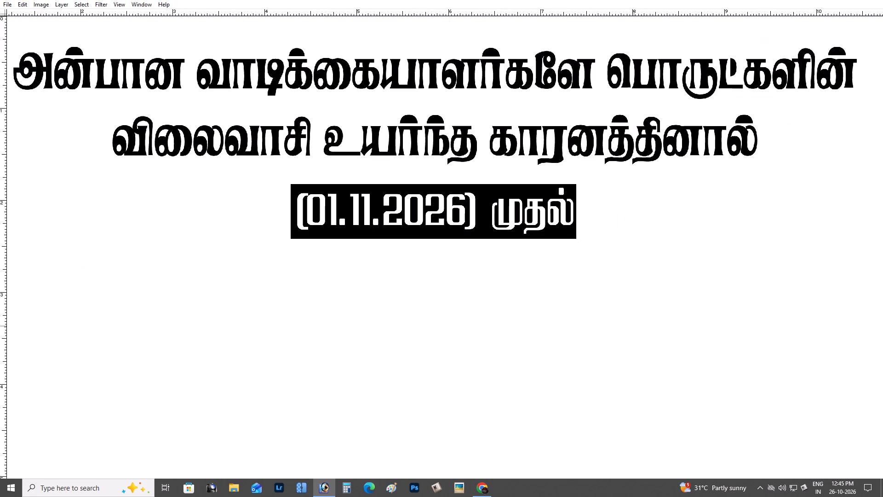
pyautogui.scroll(3, 608, 319)
pyautogui.press('z')
pyautogui.tripleClick(424, 205)
pyautogui.press('v')
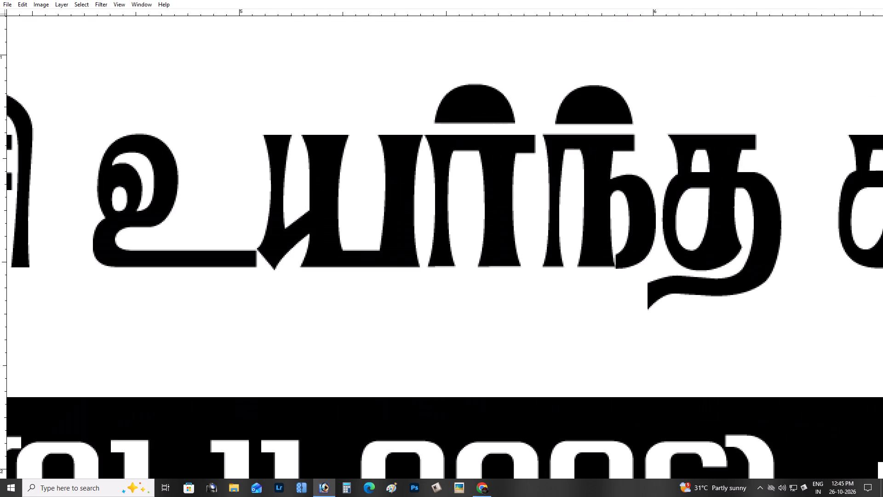
pyautogui.press('space')
pyautogui.moveTo(466, 319); pyautogui.dragTo(452, 111)
pyautogui.moveTo(454, 278); pyautogui.dragTo(447, 277)
pyautogui.rightClick(442, 263)
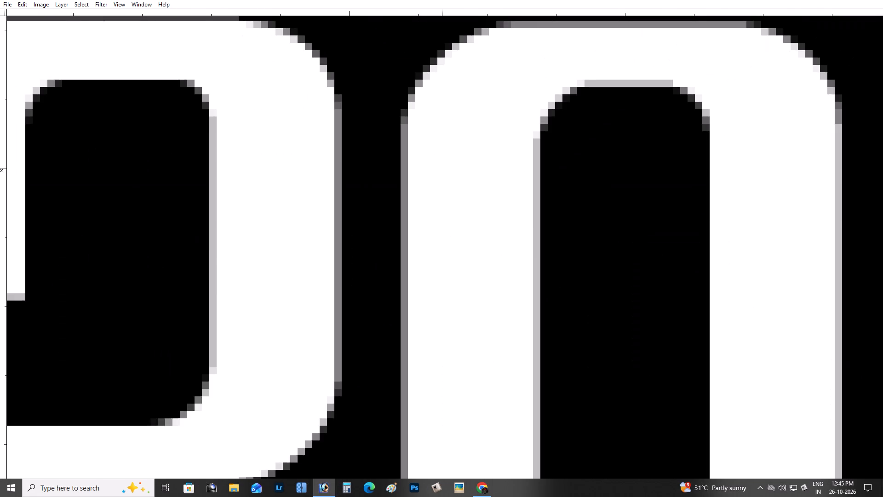
pyautogui.click(463, 273)
pyautogui.press('space')
pyautogui.tripleClick(449, 151)
pyautogui.tripleClick(449, 150)
pyautogui.click(449, 150)
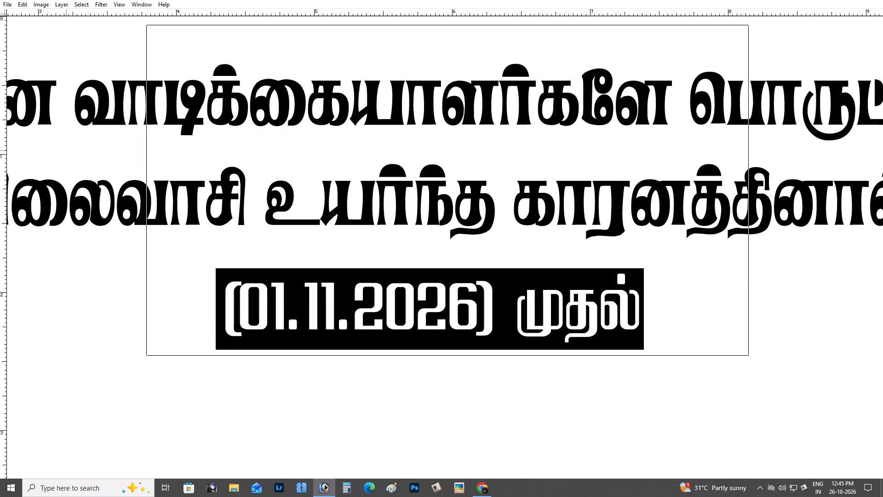
pyautogui.press('v')
pyautogui.press('space')
pyautogui.press('space')
pyautogui.press('space')
pyautogui.press('space')
pyautogui.press('space')
pyautogui.press('space')
pyautogui.press('space')
pyautogui.press('space')
pyautogui.press('space')
pyautogui.press('space')
pyautogui.press('space')
pyautogui.press('space')
pyautogui.press('space')
pyautogui.press('space')
pyautogui.press('space')
pyautogui.press('space')
pyautogui.press('space')
pyautogui.press('space')
pyautogui.press('space')
pyautogui.press('space')
pyautogui.moveTo(450, 238); pyautogui.dragTo(457, 66)
pyautogui.moveTo(465, 281); pyautogui.dragTo(469, 64)
pyautogui.moveTo(472, 221); pyautogui.dragTo(479, 0)
pyautogui.moveTo(476, 250); pyautogui.dragTo(484, 0)
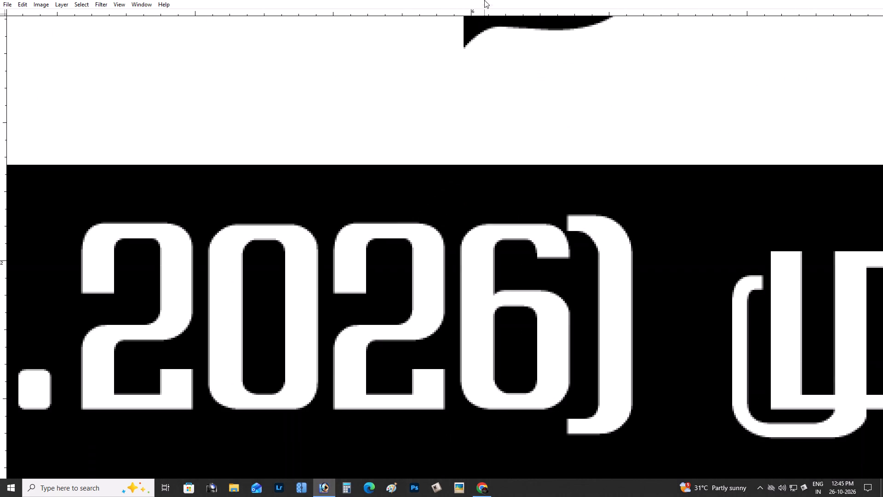
pyautogui.moveTo(460, 270); pyautogui.dragTo(491, 289)
pyautogui.rightClick(469, 262)
pyautogui.click(481, 269)
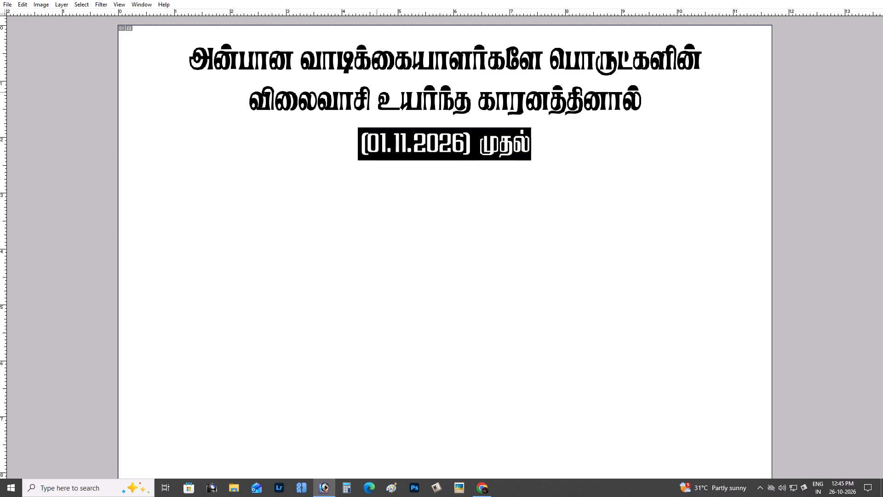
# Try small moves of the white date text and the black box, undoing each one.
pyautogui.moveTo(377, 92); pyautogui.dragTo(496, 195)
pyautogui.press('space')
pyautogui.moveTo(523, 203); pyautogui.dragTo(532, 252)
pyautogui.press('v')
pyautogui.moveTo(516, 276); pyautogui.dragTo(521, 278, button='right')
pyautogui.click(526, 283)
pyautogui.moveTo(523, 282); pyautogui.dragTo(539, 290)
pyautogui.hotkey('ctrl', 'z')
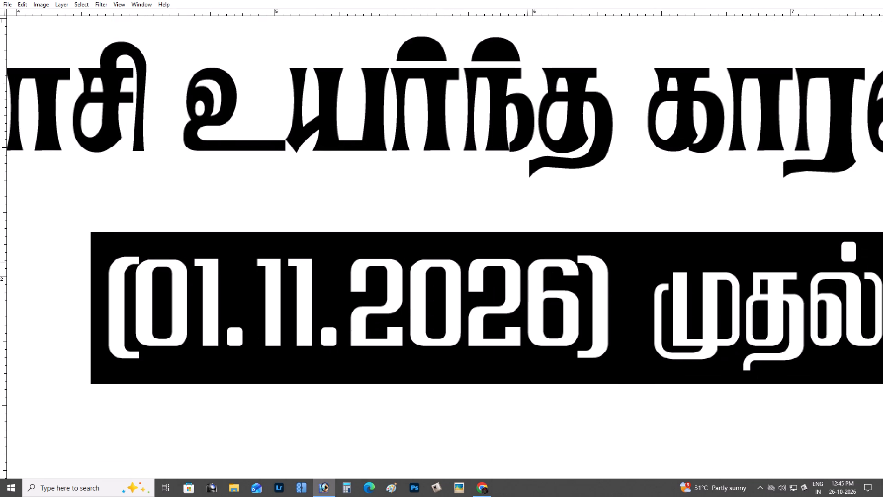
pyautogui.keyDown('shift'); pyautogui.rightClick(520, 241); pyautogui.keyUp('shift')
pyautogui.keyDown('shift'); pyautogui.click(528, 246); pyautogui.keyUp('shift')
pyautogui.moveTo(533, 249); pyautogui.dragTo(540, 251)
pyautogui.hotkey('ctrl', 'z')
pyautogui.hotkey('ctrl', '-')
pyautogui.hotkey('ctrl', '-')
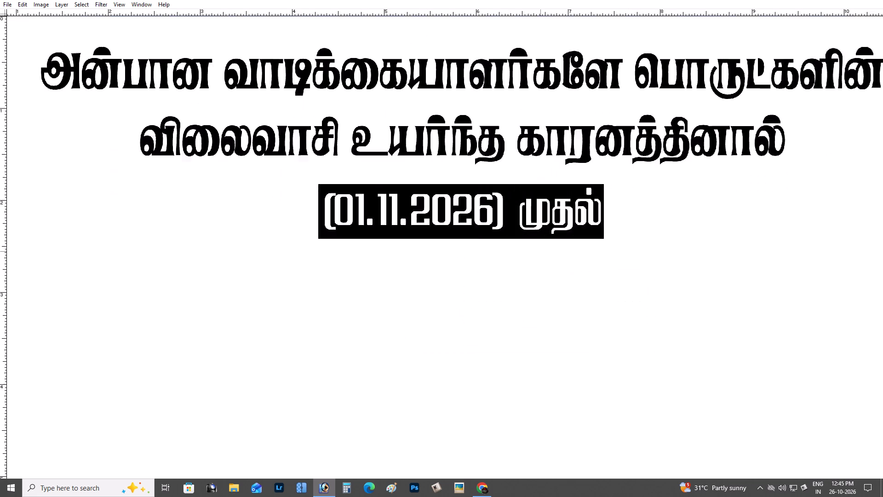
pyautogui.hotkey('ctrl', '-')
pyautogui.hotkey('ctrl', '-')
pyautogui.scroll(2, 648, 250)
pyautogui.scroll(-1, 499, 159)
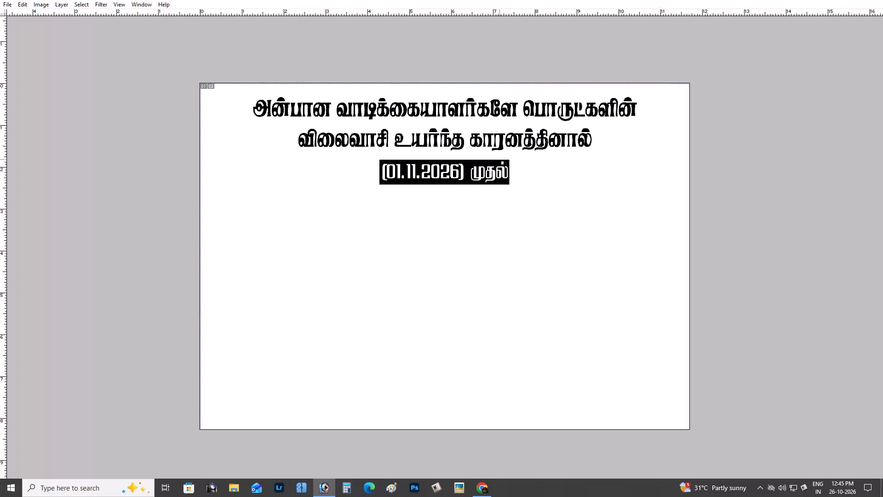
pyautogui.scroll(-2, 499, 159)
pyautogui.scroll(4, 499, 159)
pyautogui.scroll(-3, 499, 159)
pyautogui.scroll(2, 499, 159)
# Stretch the two-line heading from its centre to about 11.4 in wide and make it slightly taller from its bottom edge.
pyautogui.hotkey('ctrl', '+')
pyautogui.hotkey('ctrl', '+')
pyautogui.press('space')
pyautogui.moveTo(499, 162); pyautogui.dragTo(487, 334)
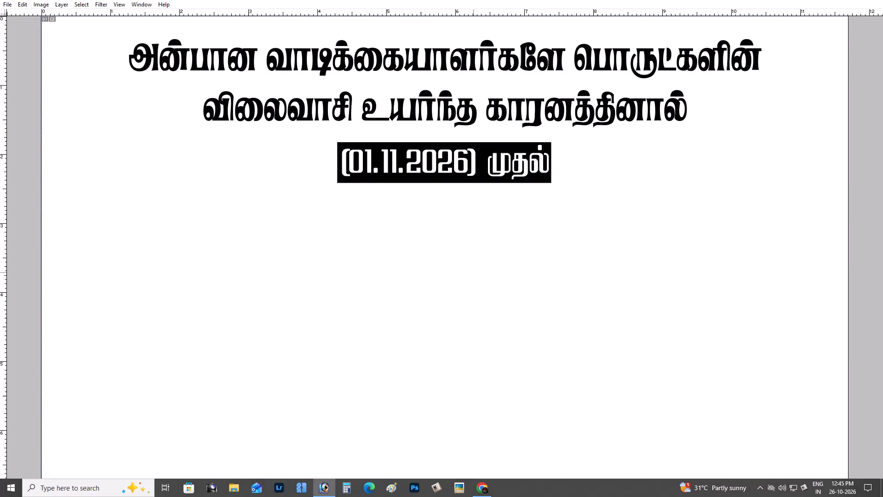
pyautogui.rightClick(438, 92)
pyautogui.click(444, 93)
pyautogui.rightClick(446, 94)
pyautogui.click(456, 104)
pyautogui.moveTo(456, 104); pyautogui.dragTo(466, 116)
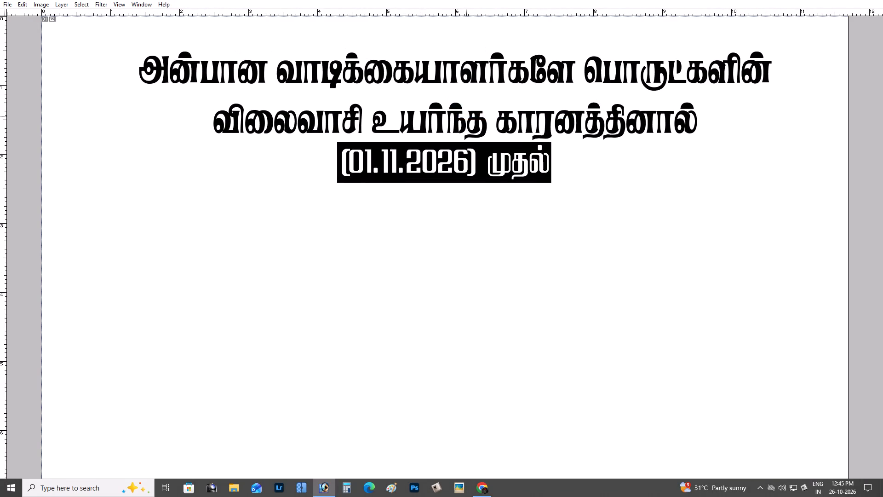
pyautogui.hotkey('ctrl', 'z')
pyautogui.hotkey('ctrl', 't')
pyautogui.keyDown('alt'); pyautogui.keyDown('shift'); pyautogui.moveTo(765, 81); pyautogui.dragTo(818, 83); pyautogui.keyUp('shift'); pyautogui.keyUp('alt')
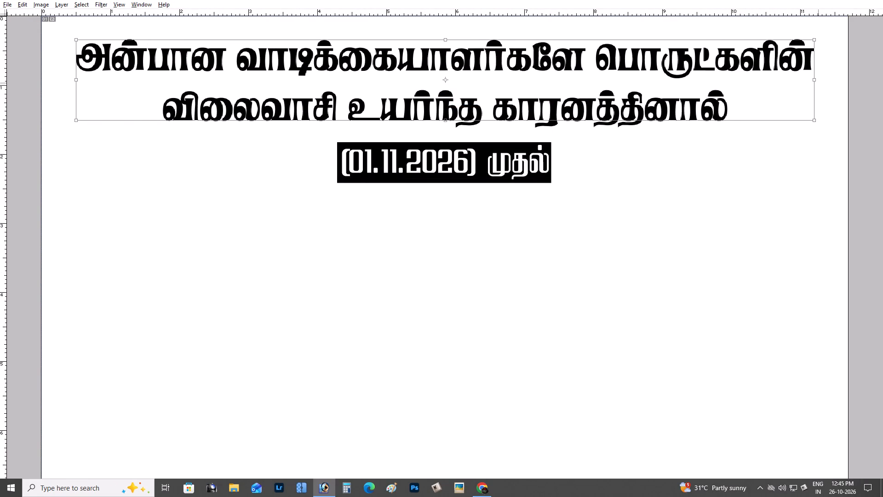
pyautogui.keyDown('alt'); pyautogui.keyDown('shift'); pyautogui.moveTo(818, 83); pyautogui.dragTo(842, 80); pyautogui.keyUp('shift'); pyautogui.keyUp('alt')
pyautogui.keyDown('shift'); pyautogui.moveTo(745, 122); pyautogui.dragTo(747, 128); pyautogui.keyUp('shift')
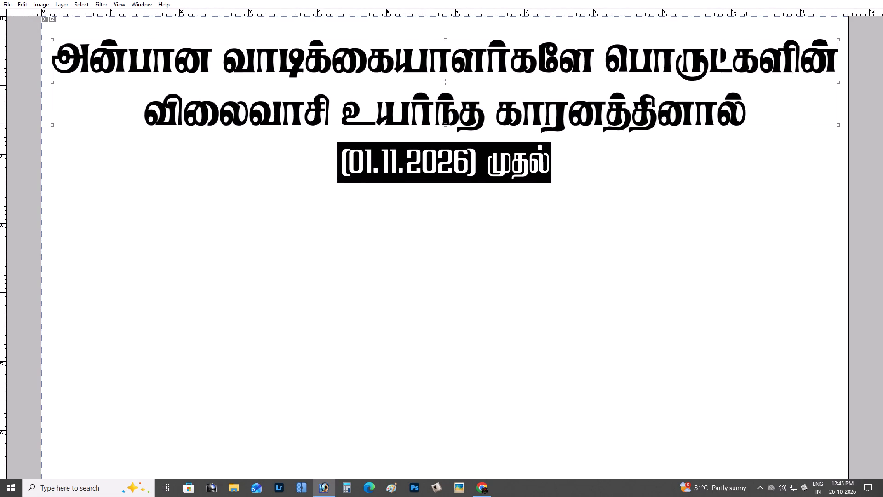
pyautogui.keyDown('shift'); pyautogui.moveTo(747, 128); pyautogui.dragTo(747, 130); pyautogui.keyUp('shift')
pyautogui.press('Return')
# Move the black box and its date text down together by about 0.2 in, away from the heading.
pyautogui.hotkey('ctrl', '-')
pyautogui.hotkey('ctrl', '+')
pyautogui.hotkey('ctrl', '+')
pyautogui.press('space')
pyautogui.moveTo(565, 140); pyautogui.dragTo(565, 251)
pyautogui.rightClick(462, 155)
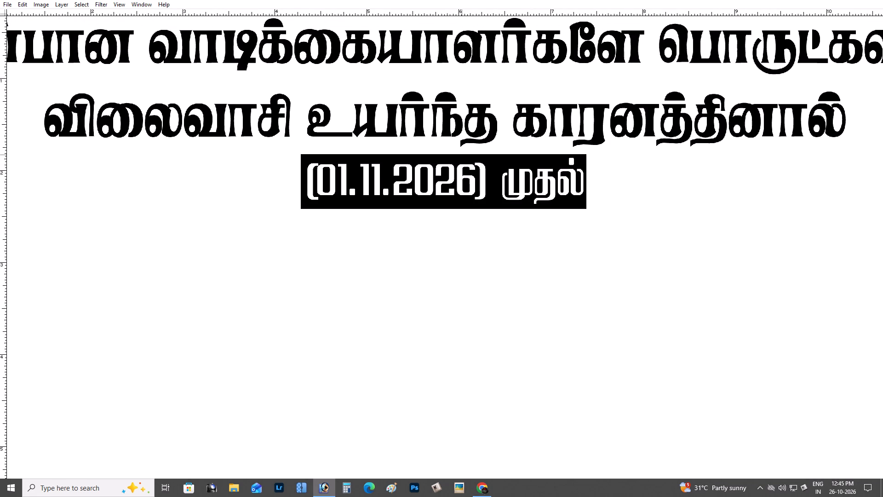
pyautogui.click(490, 182)
pyautogui.rightClick(475, 167)
pyautogui.click(488, 177)
pyautogui.moveTo(491, 176); pyautogui.dragTo(502, 186)
pyautogui.hotkey('ctrl', 'z')
pyautogui.hotkey('ctrl', '-')
pyautogui.hotkey('ctrl', '-')
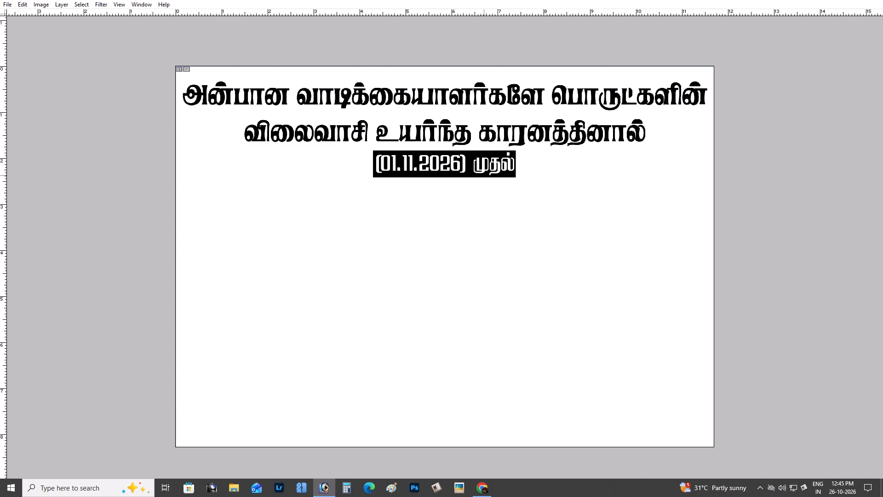
pyautogui.keyDown('shift'); pyautogui.moveTo(483, 175); pyautogui.dragTo(484, 184); pyautogui.keyUp('shift')
# Duplicate the two-line heading onto the empty area below the date box, about 2.9 in lower.
pyautogui.hotkey('ctrl', '-')
pyautogui.hotkey('ctrl', '-')
pyautogui.hotkey('ctrl', '+')
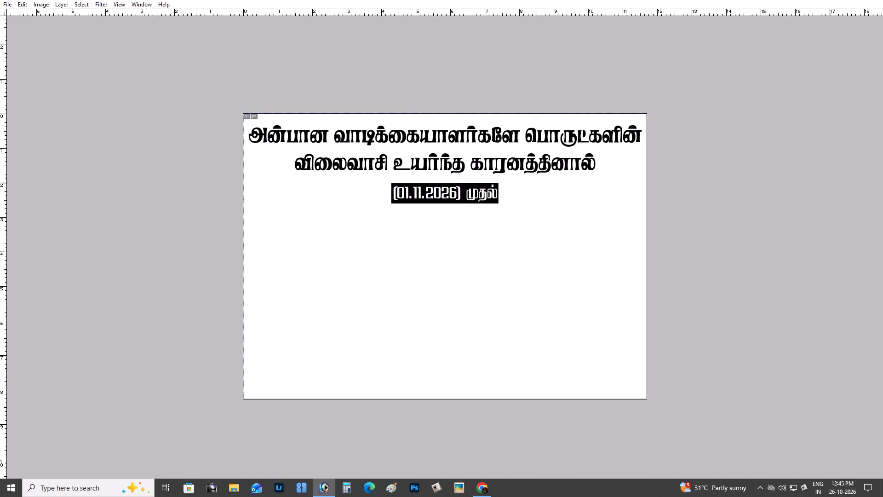
pyautogui.hotkey('ctrl', '+')
pyautogui.press('space')
pyautogui.moveTo(370, 233); pyautogui.dragTo(401, 233)
pyautogui.rightClick(312, 131)
pyautogui.click(324, 139)
pyautogui.moveTo(324, 139); pyautogui.dragTo(333, 145)
pyautogui.hotkey('ctrl', 'z')
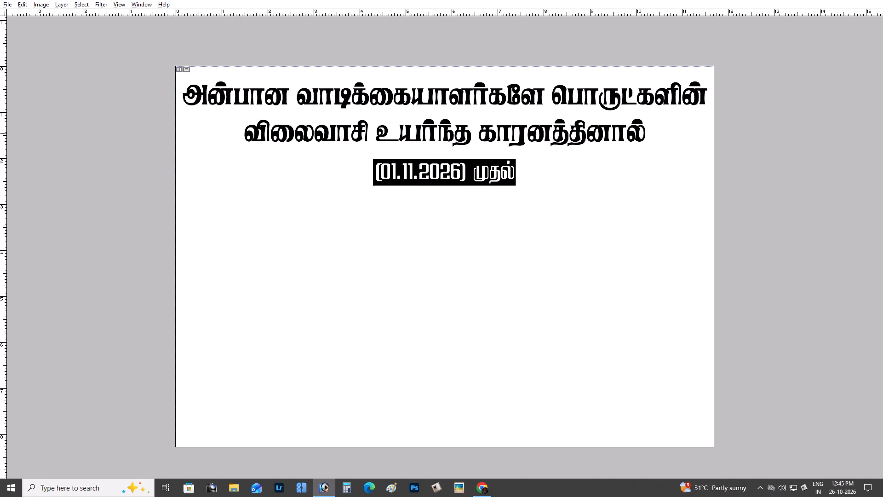
pyautogui.keyDown('alt'); pyautogui.moveTo(352, 133); pyautogui.dragTo(357, 269); pyautogui.keyUp('alt')
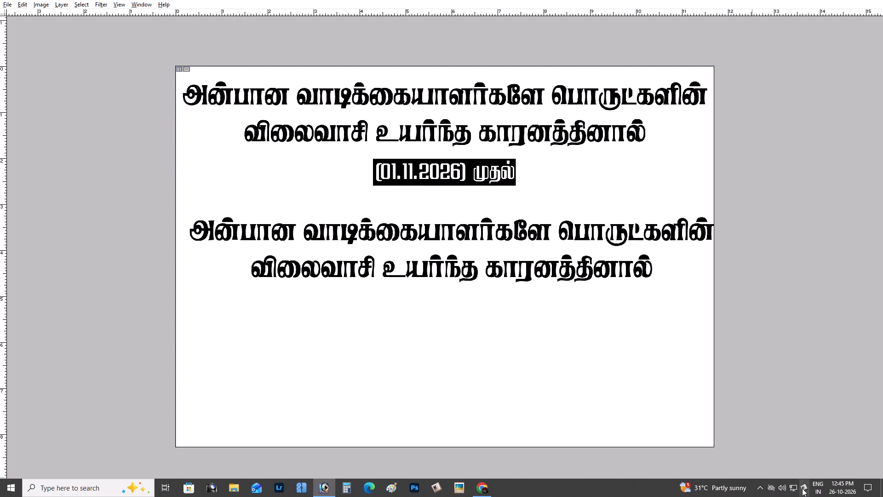
# Switch on Keyman Tamil input and replace the duplicated heading's text with "பரோட்டா 1 = 20".
pyautogui.click(802, 488)
pyautogui.click(804, 485)
pyautogui.press('Tab')
pyautogui.click(36, 155)
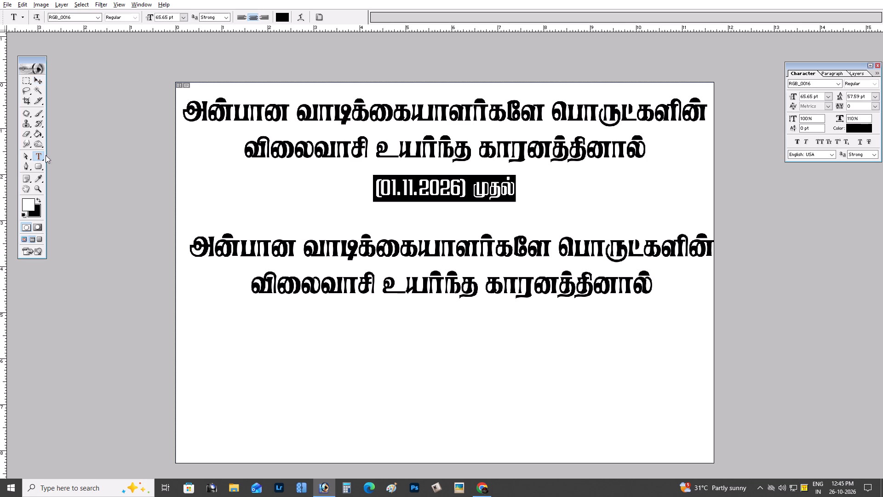
pyautogui.tripleClick(327, 260)
pyautogui.tripleClick(327, 260)
pyautogui.click(327, 260)
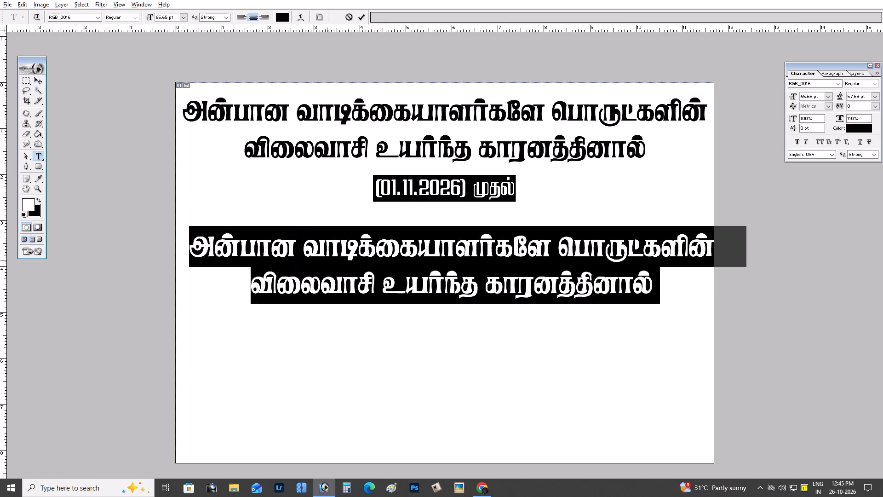
pyautogui.press('f')
pyautogui.press('BackSpace')
pyautogui.press('g')
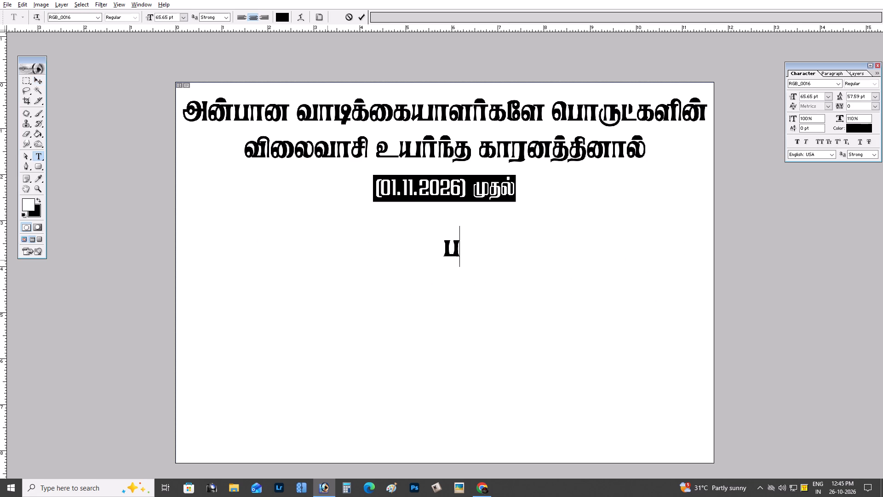
pyautogui.write('nh')
pyautogui.press('BackSpace')
pyautogui.write('uhl;l')
pyautogui.press('h')
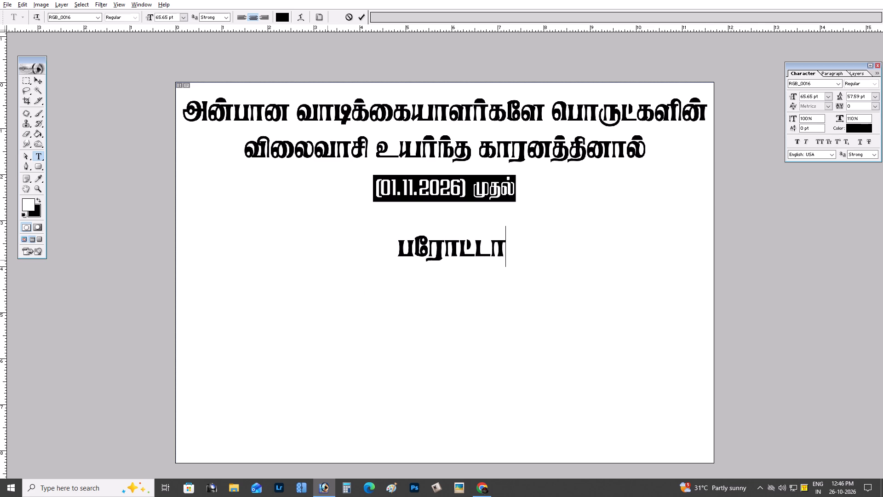
pyautogui.press('space')
pyautogui.write('1')
pyautogui.press('space')
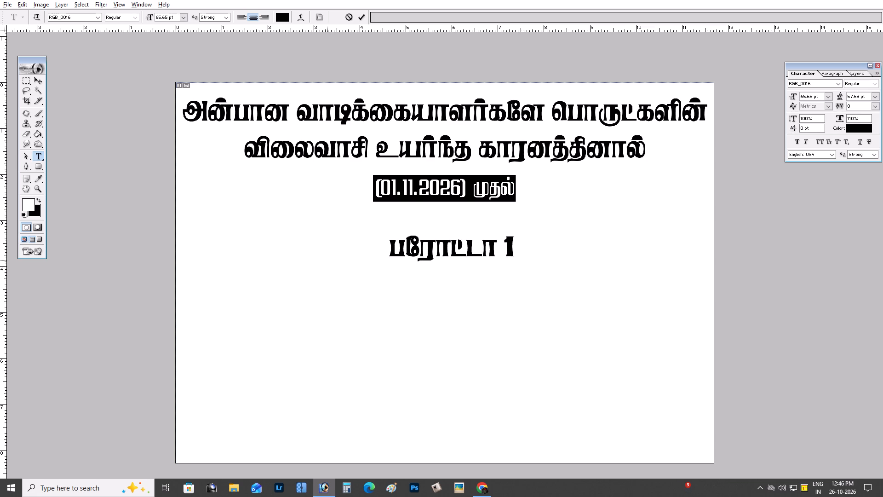
pyautogui.hotkey('shift', '+')
pyautogui.press('BackSpace')
pyautogui.press('=')
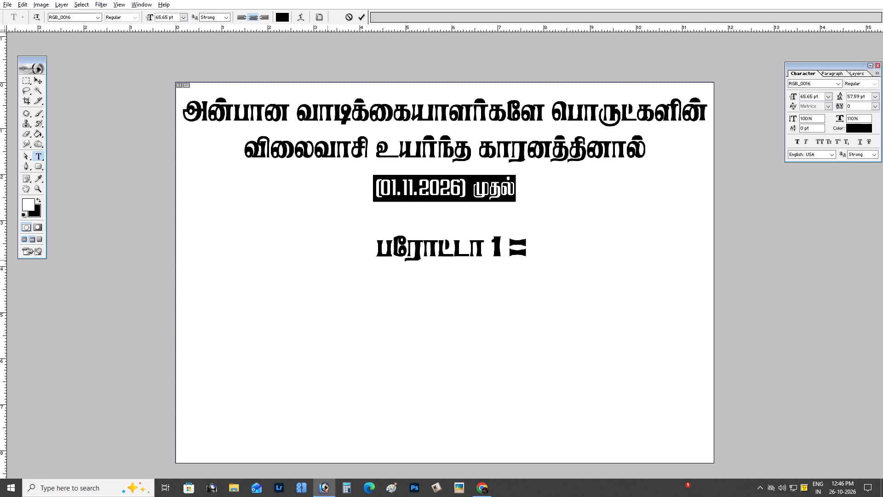
pyautogui.write('20')
pyautogui.click(508, 248)
pyautogui.press('space')
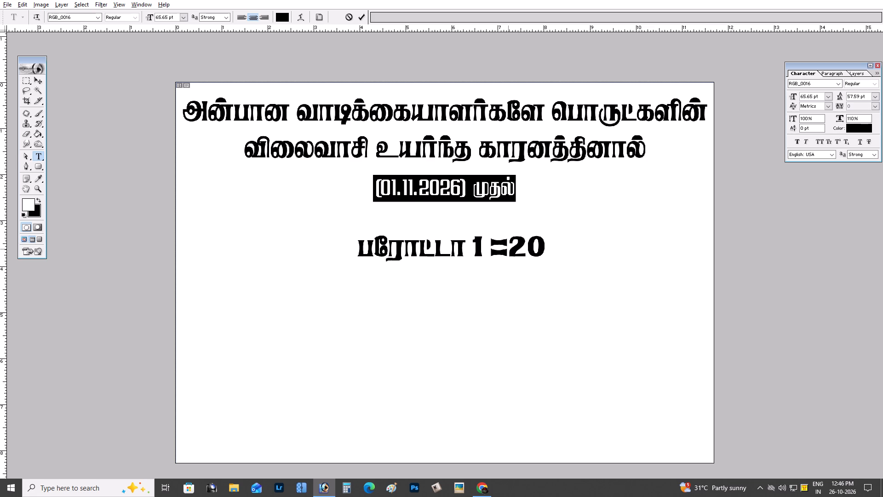
# Reduce the equals sign in the பரோட்டா line to 45.65 pt and commit the text edit.
pyautogui.moveTo(500, 249); pyautogui.dragTo(493, 249)
pyautogui.hotkey('ctrl', 'shift', ',')
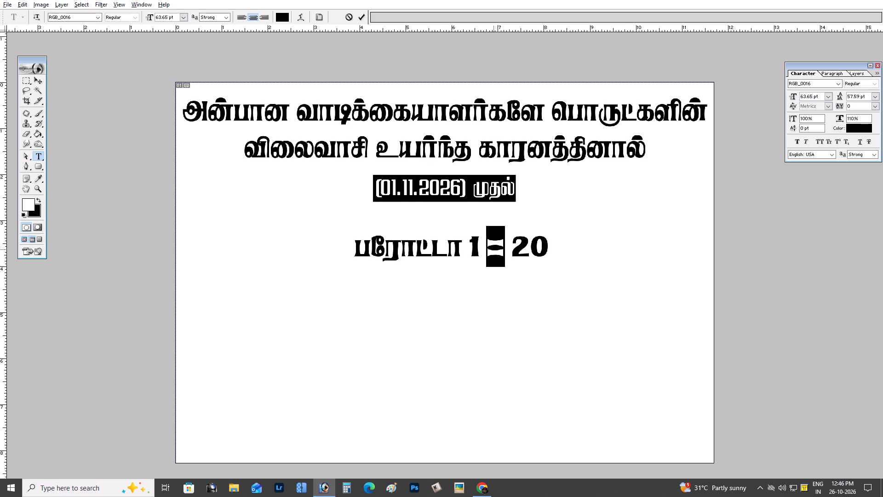
pyautogui.hotkey('ctrl', 'shift', ',')
pyautogui.hotkey('ctrl', 'shift', ',')
pyautogui.hotkey('ctrl', 'shift', ',')
pyautogui.hotkey('ctrl', 'shift', ',')
pyautogui.hotkey('ctrl', 'shift', ',')
pyautogui.hotkey('ctrl', 'shift', ',')
pyautogui.hotkey('ctrl', 'shift', ',')
pyautogui.hotkey('ctrl', 'shift', ',')
pyautogui.hotkey('ctrl', 'shift', ',')
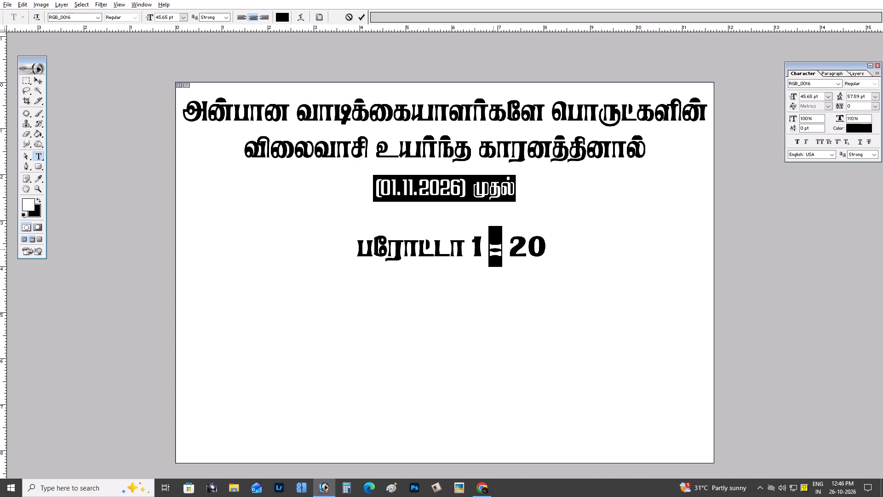
pyautogui.hotkey('ctrl', 'Return')
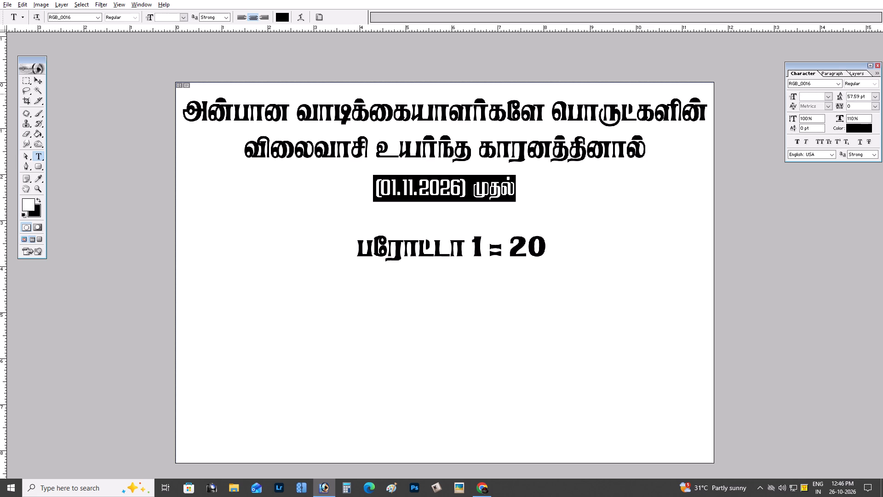
# Move the பரோட்டா price line to the page's left half below the date box and scale it down to about 3.2 in wide.
pyautogui.click(38, 80)
pyautogui.moveTo(446, 253); pyautogui.dragTo(327, 230)
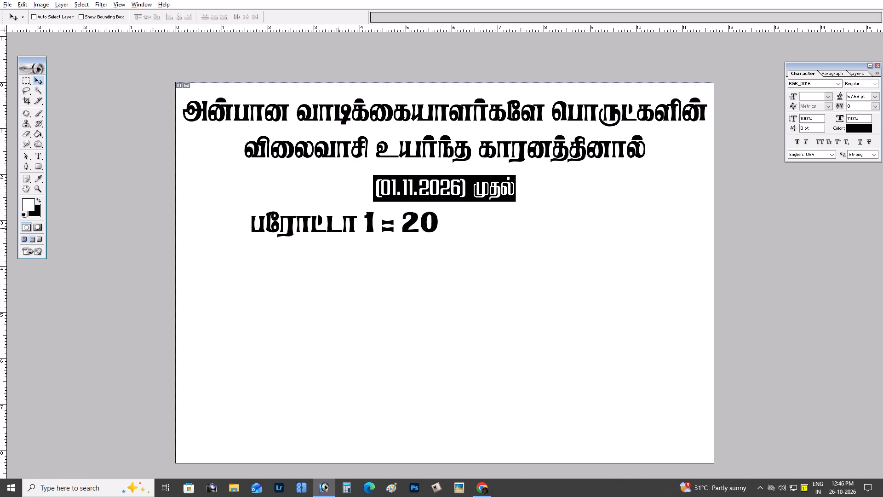
pyautogui.moveTo(327, 230); pyautogui.dragTo(302, 238)
pyautogui.hotkey('ctrl', 't')
pyautogui.keyDown('alt'); pyautogui.keyDown('shift'); pyautogui.moveTo(400, 221); pyautogui.dragTo(393, 229); pyautogui.keyUp('shift'); pyautogui.keyUp('alt')
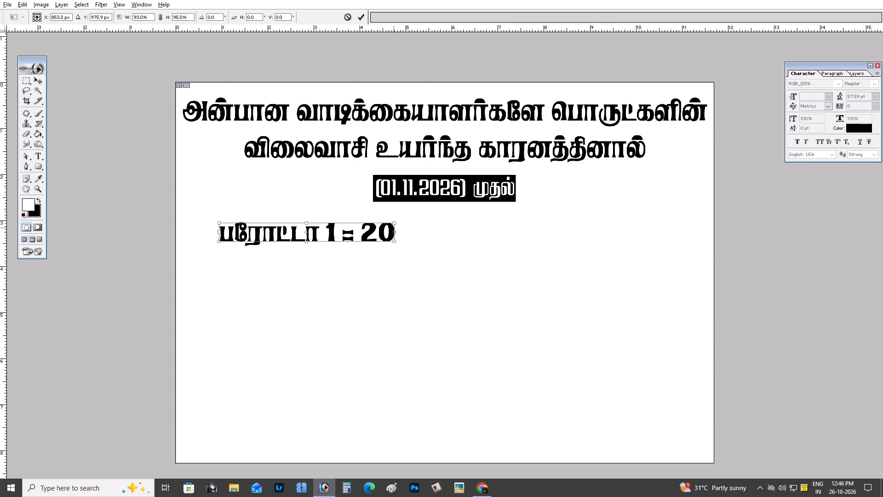
pyautogui.keyDown('alt'); pyautogui.keyDown('shift'); pyautogui.moveTo(393, 229); pyautogui.dragTo(380, 236); pyautogui.keyUp('shift'); pyautogui.keyUp('alt')
pyautogui.press('Return')
# Shift the பரோட்டா price line further left, to about 0.6 in from the page's left edge.
pyautogui.hotkey('ctrl', '+')
pyautogui.hotkey('ctrl', 'space')
pyautogui.moveTo(380, 236); pyautogui.dragTo(424, 226)
pyautogui.press('Tab')
pyautogui.moveTo(291, 195); pyautogui.dragTo(247, 200)
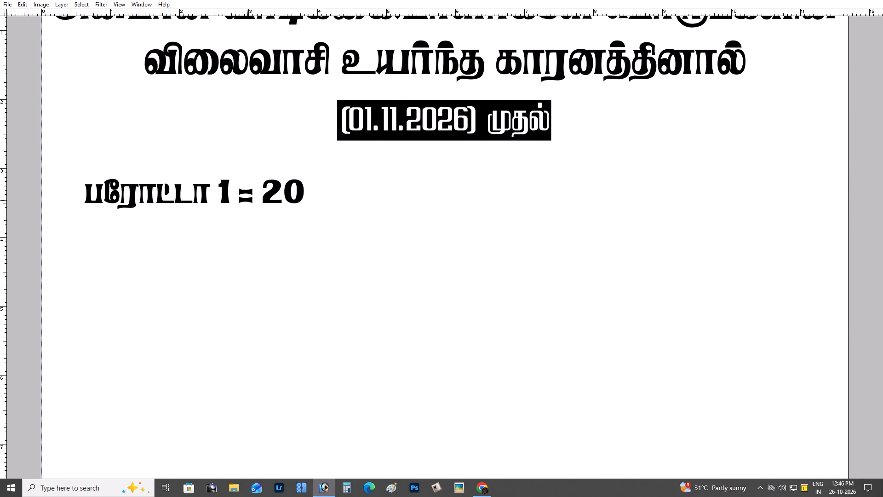
# Add a second line reading "சிக்கன் பிரியானி" beneath the பரோட்டா price line and commit the text.
pyautogui.scroll(1, 247, 200)
pyautogui.press('t')
pyautogui.press('Tab')
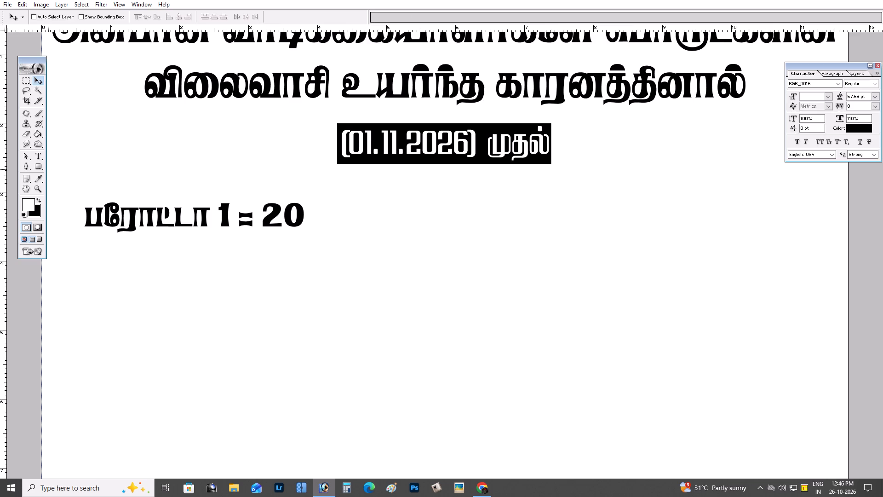
pyautogui.click(39, 158)
pyautogui.click(304, 220)
pyautogui.press('Return')
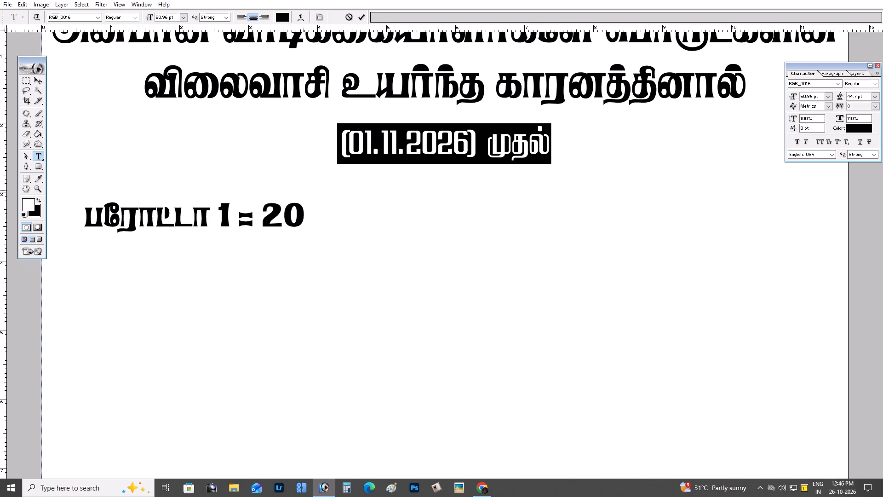
pyautogui.press('r')
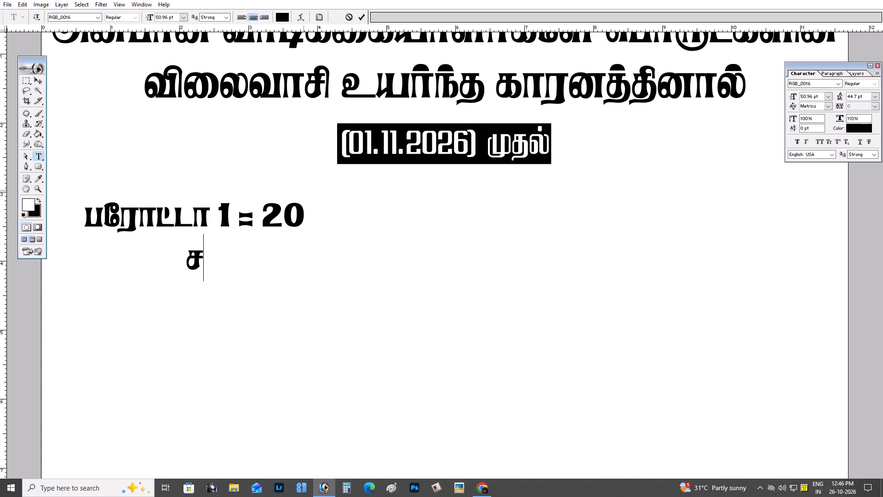
pyautogui.press('p')
pyautogui.write('f;f')
pyautogui.write('d;')
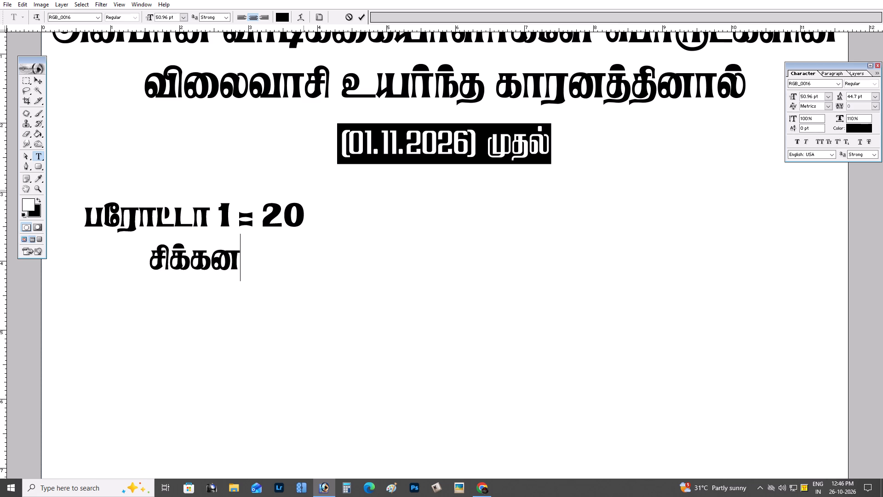
pyautogui.press('space')
pyautogui.write('fp')
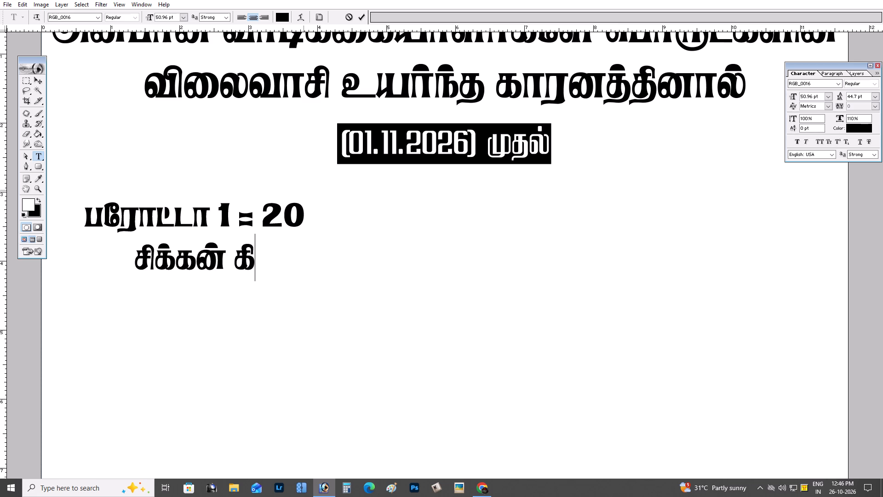
pyautogui.press('BackSpace')
pyautogui.write('gp')
pyautogui.write('up')
pyautogui.write('ha')
pyautogui.press('BackSpace')
pyautogui.press('BackSpace')
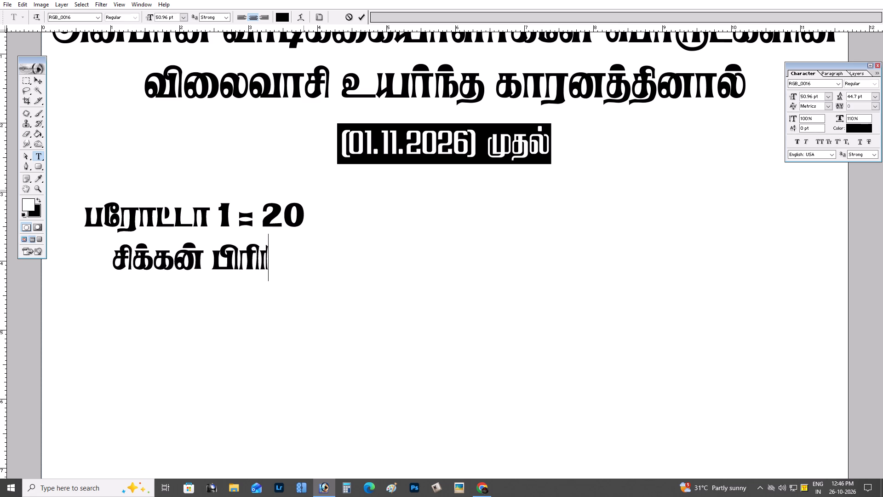
pyautogui.write('ahd')
pyautogui.press('BackSpace')
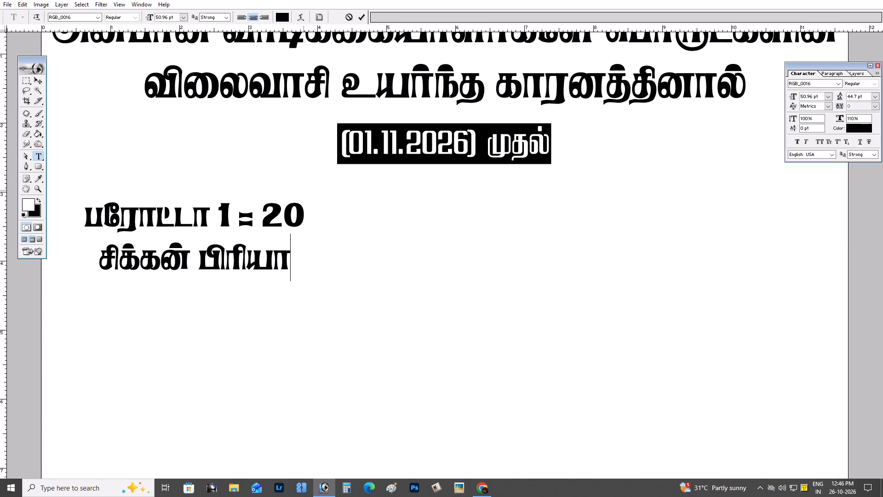
pyautogui.write('dp')
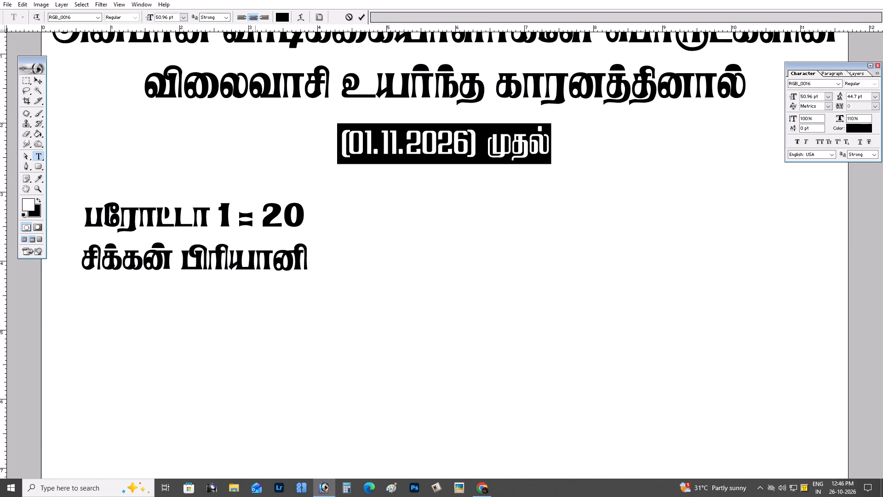
pyautogui.hotkey('ctrl', 'Return')
# Copy "= 20" from the பரோட்டா line to the end of the சிக்கன் பிரியானி line, preceded by a space.
pyautogui.moveTo(238, 220); pyautogui.dragTo(316, 216)
pyautogui.hotkey('ctrl', 'c')
pyautogui.hotkey('ctrl', 'Return')
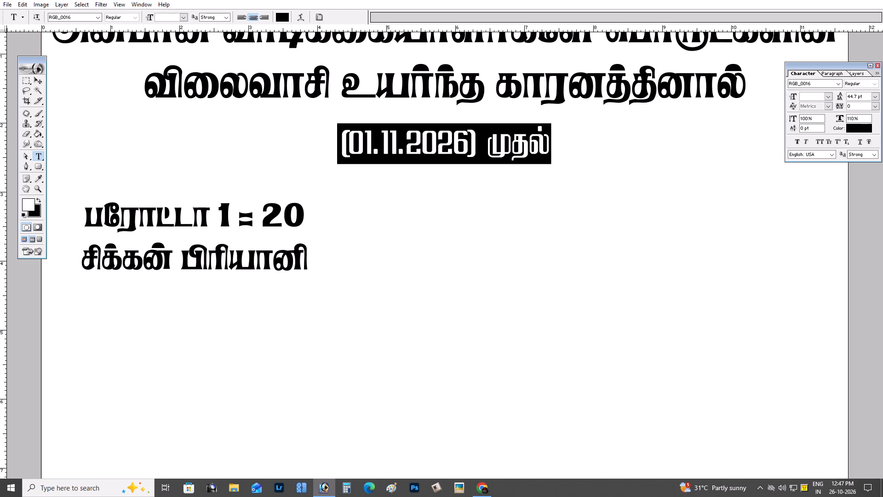
pyautogui.click(317, 270)
pyautogui.press('space')
pyautogui.hotkey('ctrl', 'v')
pyautogui.hotkey('ctrl', 'Return')
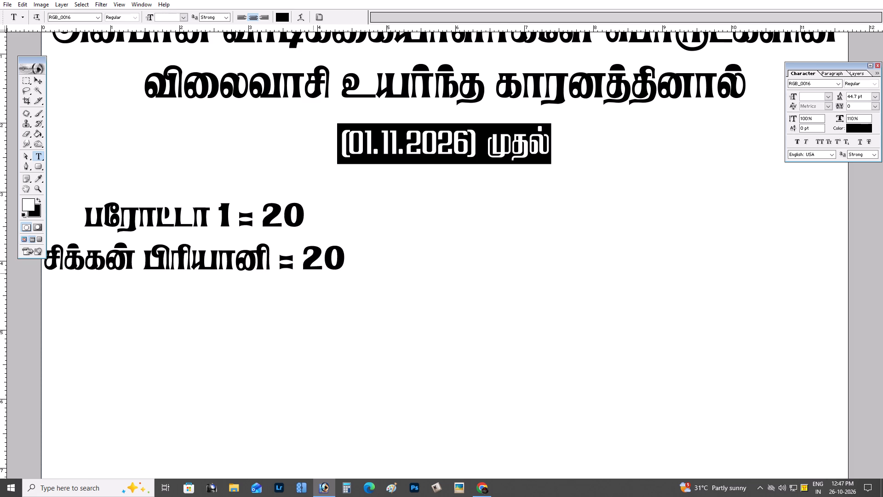
# Left-align both lines of the price list text.
pyautogui.hotkey('ctrl', '-')
pyautogui.tripleClick(298, 272)
pyautogui.tripleClick(298, 272)
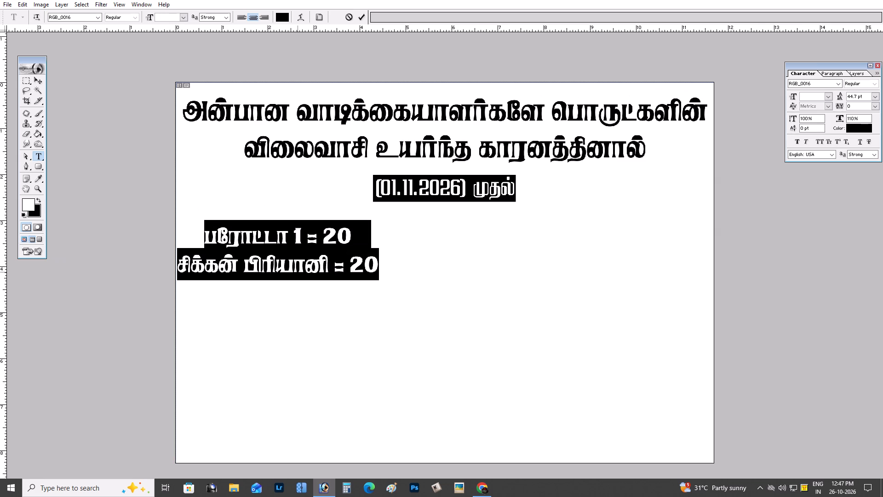
pyautogui.click(244, 16)
pyautogui.hotkey('ctrl', 'Return')
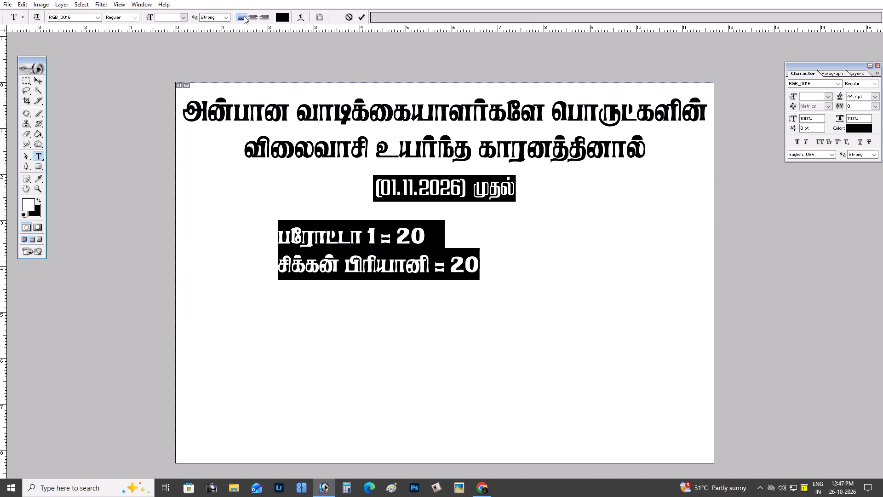
# Move the left-aligned price list to about 0.4 in from the page's left edge, below the date box.
pyautogui.click(381, 241)
pyautogui.moveTo(342, 145); pyautogui.dragTo(235, 150)
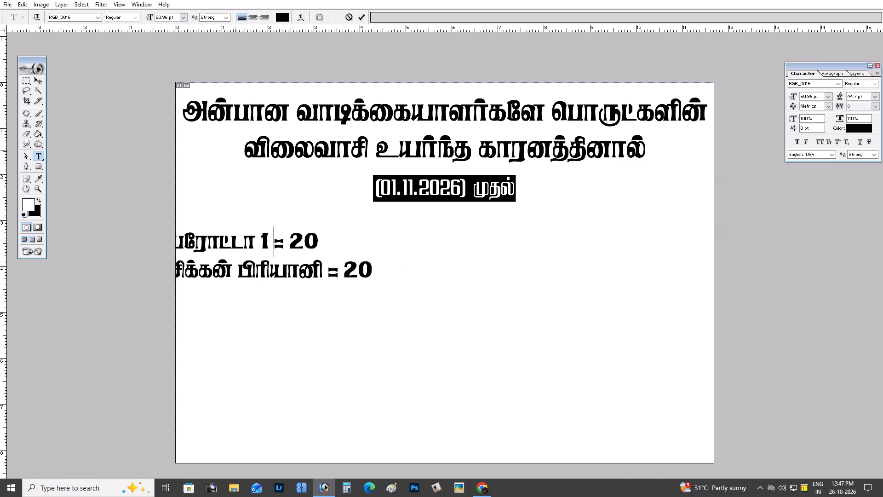
pyautogui.moveTo(235, 150); pyautogui.dragTo(258, 147)
pyautogui.hotkey('ctrl', 'Return')
# Select both price lines and try successive RGB-series fonts on them, from RGB_0017 through RGB_0097.
pyautogui.tripleClick(291, 242)
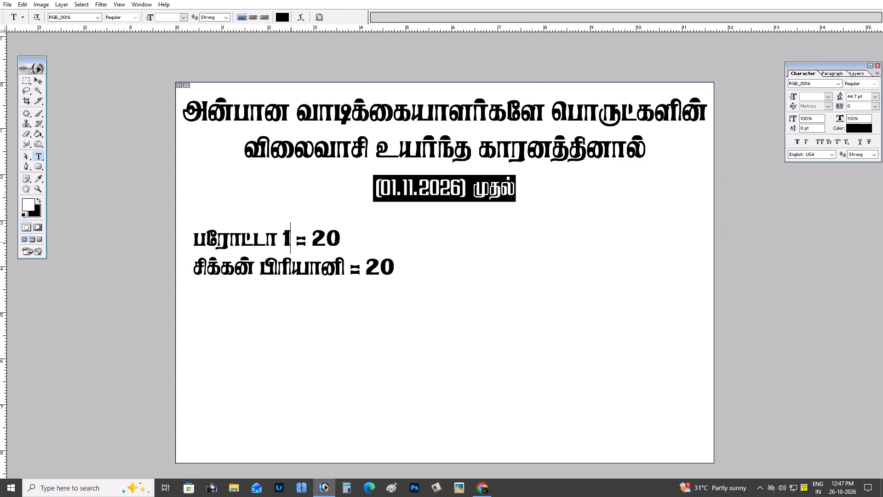
pyautogui.doubleClick(291, 242)
pyautogui.click(817, 80)
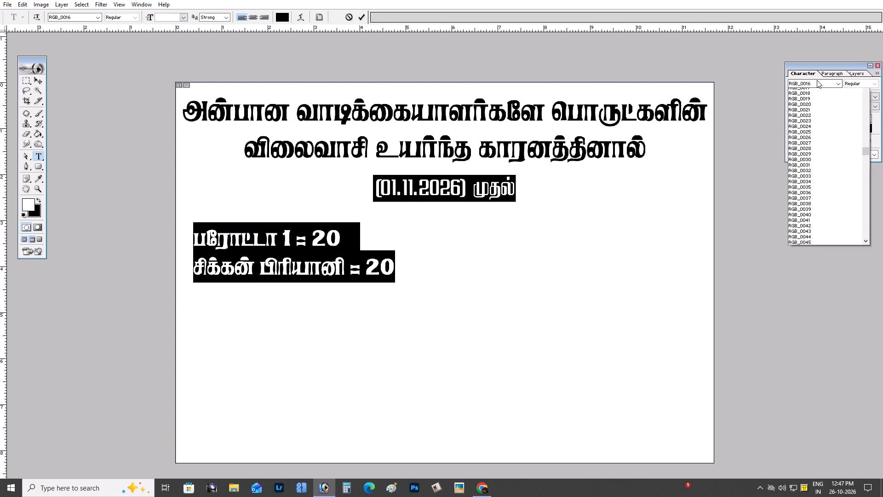
pyautogui.click(823, 85)
pyautogui.click(823, 85)
pyautogui.press('Down')
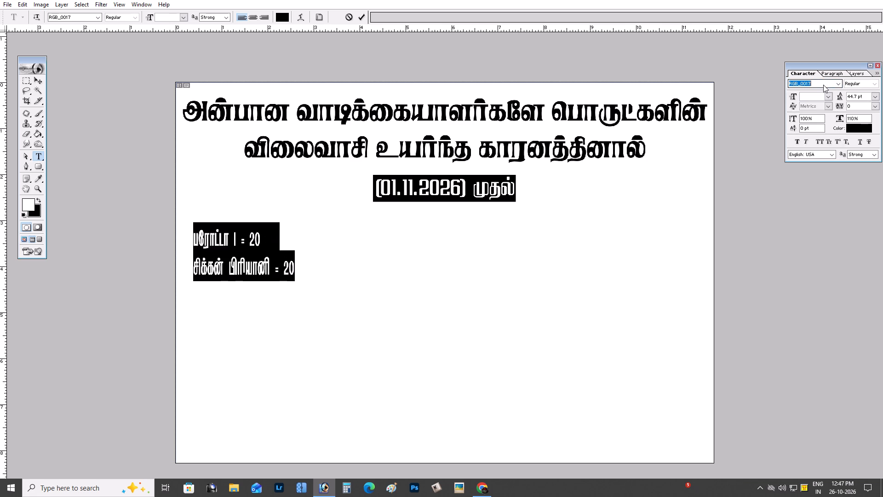
pyautogui.press('Down')
pyautogui.press('Down')
pyautogui.press('Down')
pyautogui.press('Down')
pyautogui.press('Down')
pyautogui.press('Down')
pyautogui.press('Down')
pyautogui.press('Down')
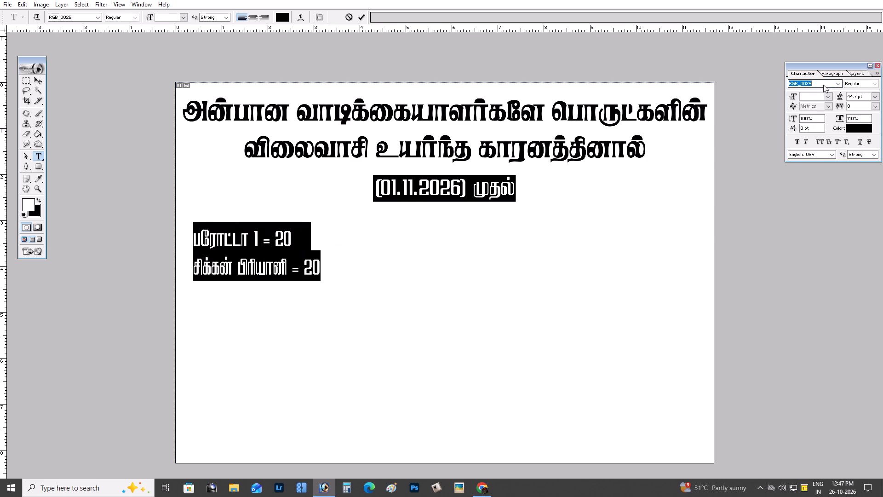
pyautogui.press('Down')
pyautogui.press('Down')
pyautogui.press('Down')
pyautogui.press('Down')
pyautogui.press('Down')
pyautogui.press('Down')
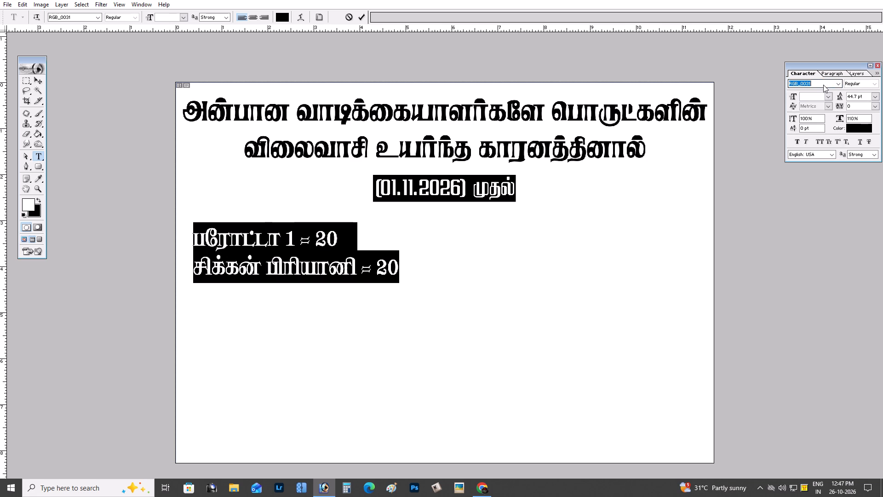
pyautogui.press('Down')
pyautogui.press('Down')
pyautogui.press('Down')
pyautogui.press('Down')
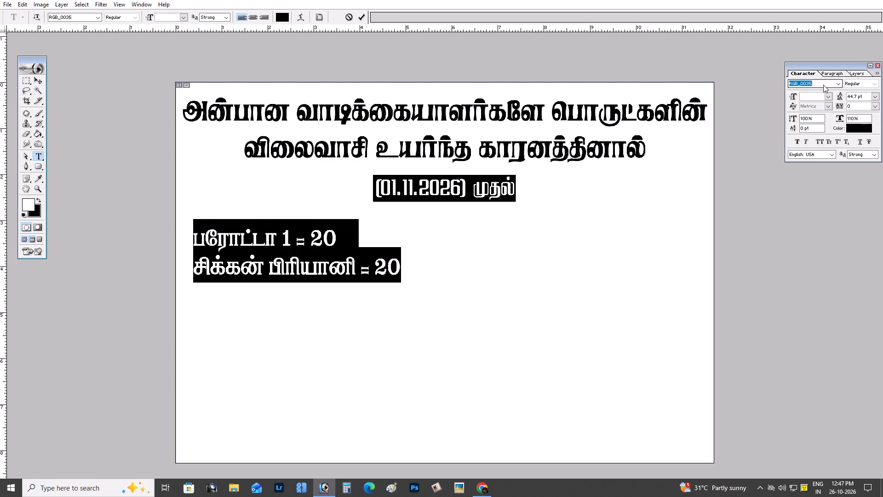
pyautogui.press('Down')
pyautogui.press('Down')
pyautogui.press('Down')
pyautogui.press('Down')
pyautogui.press('Down')
pyautogui.press('Down')
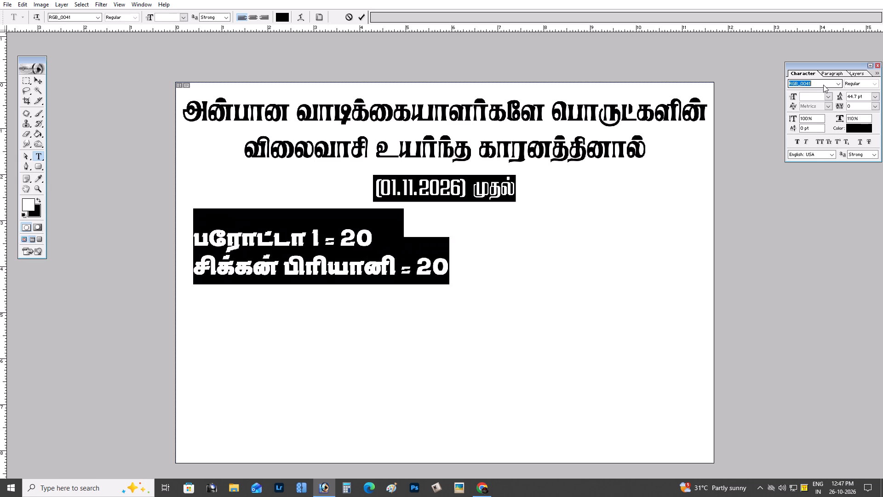
pyautogui.press('Up')
pyautogui.press('Down')
pyautogui.press('Down')
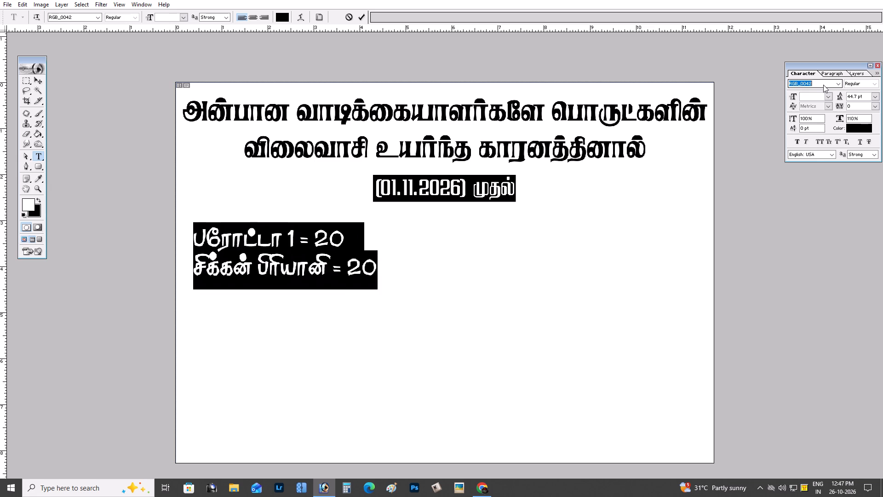
pyautogui.press('Down')
pyautogui.press('Down')
pyautogui.press('Down')
pyautogui.press('Down')
pyautogui.press('Down')
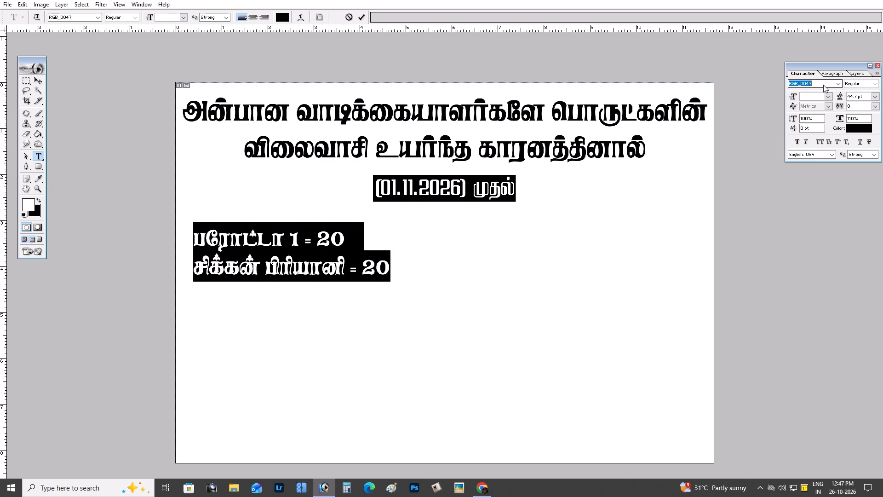
pyautogui.press('Down')
pyautogui.press('Down')
pyautogui.press('Down')
pyautogui.press('Down')
pyautogui.press('Down')
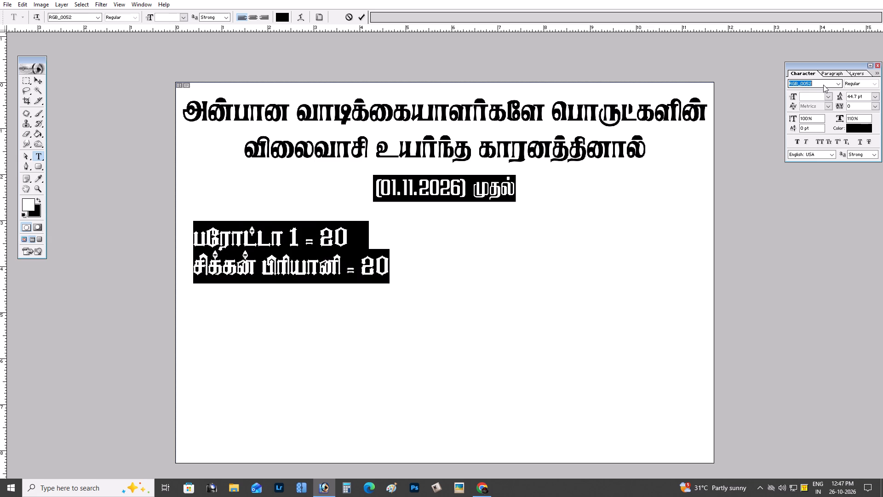
pyautogui.press('Down')
pyautogui.press('Down')
pyautogui.press('Down')
pyautogui.press('Down')
pyautogui.press('Down')
pyautogui.press('Down')
pyautogui.press('Down')
pyautogui.press('Down')
pyautogui.press('Down')
pyautogui.press('Down')
pyautogui.press('Down')
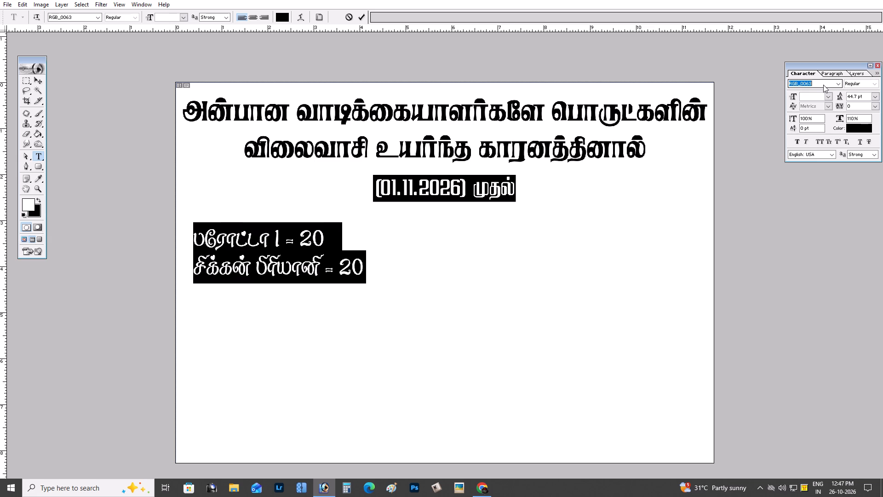
pyautogui.press('Down')
pyautogui.press('Down')
pyautogui.press('Down')
pyautogui.press('Down')
pyautogui.press('Down')
pyautogui.press('Down')
pyautogui.press('Down')
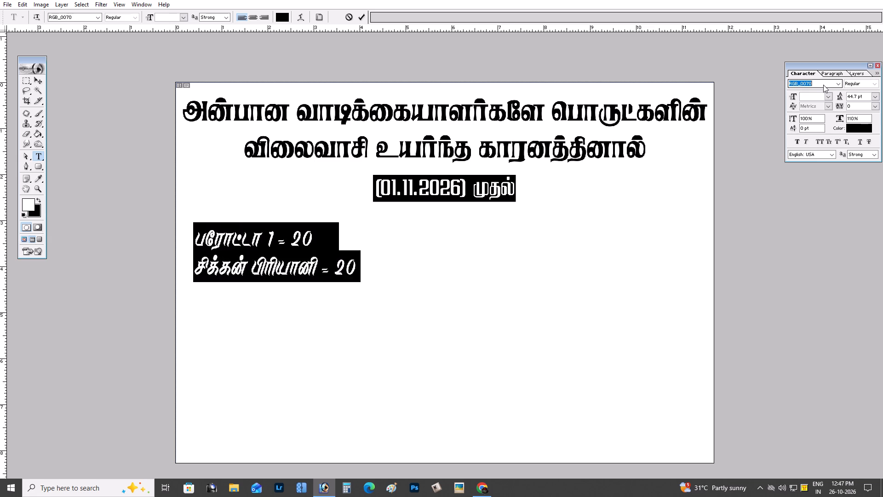
pyautogui.press('Down')
pyautogui.press('Up')
pyautogui.press('Down')
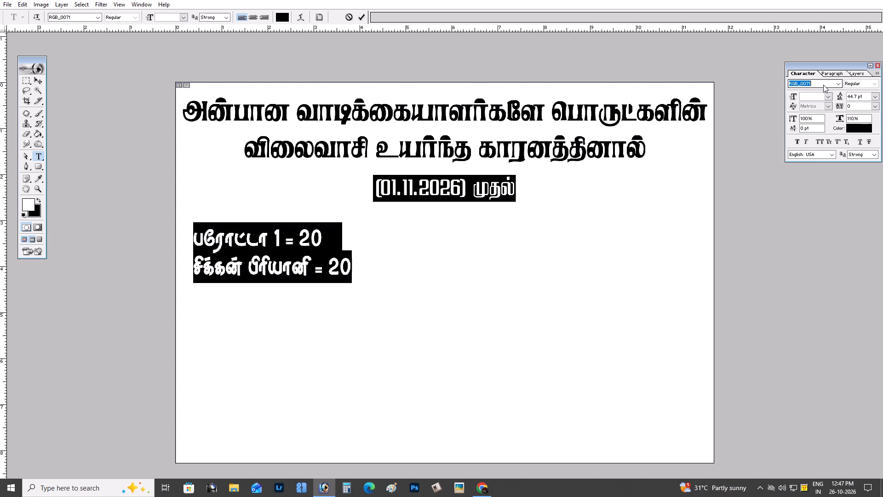
pyautogui.press('Down')
pyautogui.press('Down')
pyautogui.press('Down')
pyautogui.press('Up')
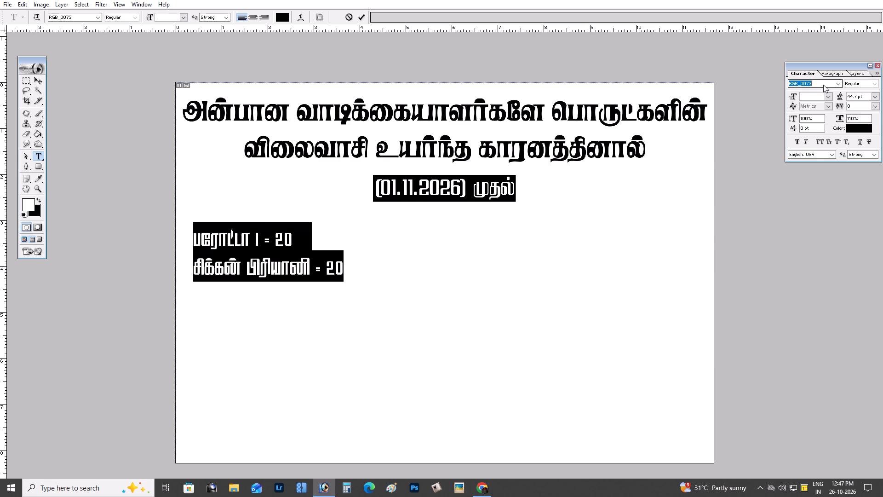
pyautogui.press('Down')
pyautogui.press('Down')
pyautogui.press('Down')
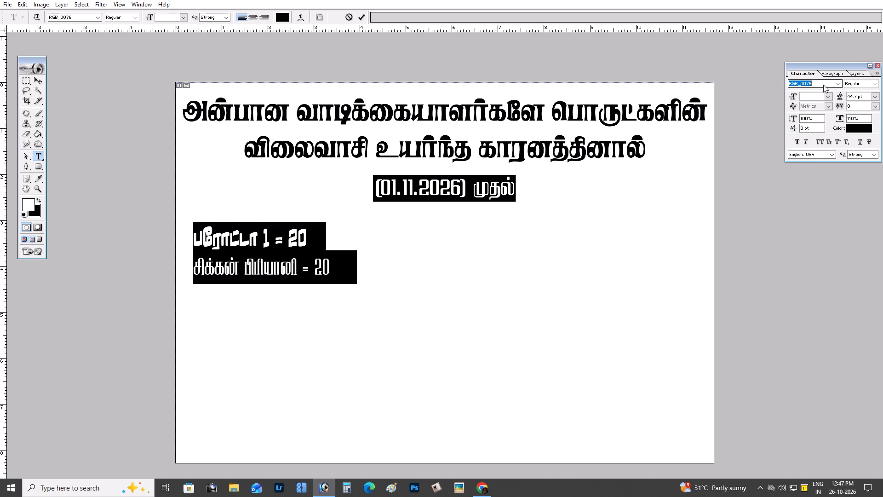
pyautogui.press('Down')
pyautogui.press('Down')
pyautogui.press('Down')
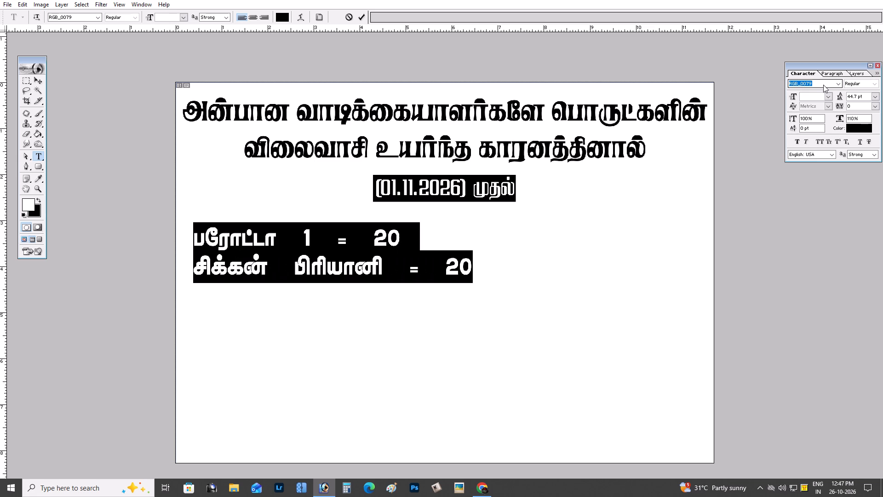
pyautogui.press('Down')
pyautogui.press('Down')
pyautogui.press('Down')
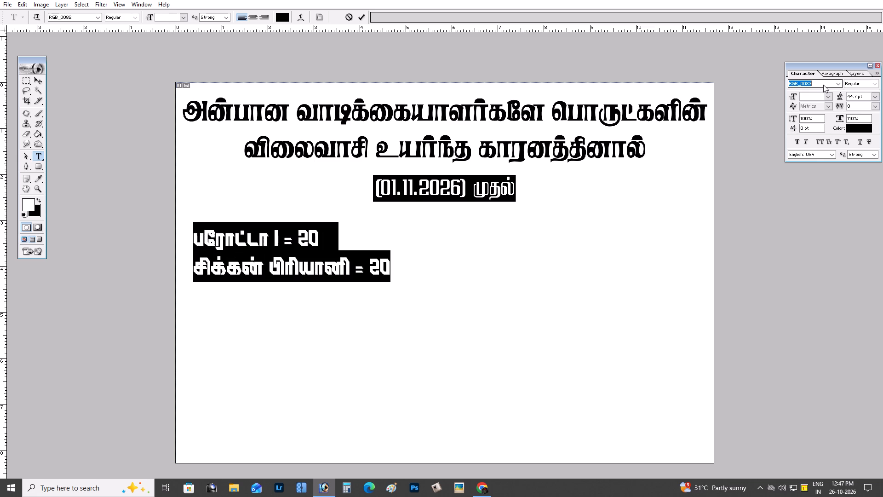
pyautogui.press('Down')
pyautogui.press('Down')
pyautogui.press('Down')
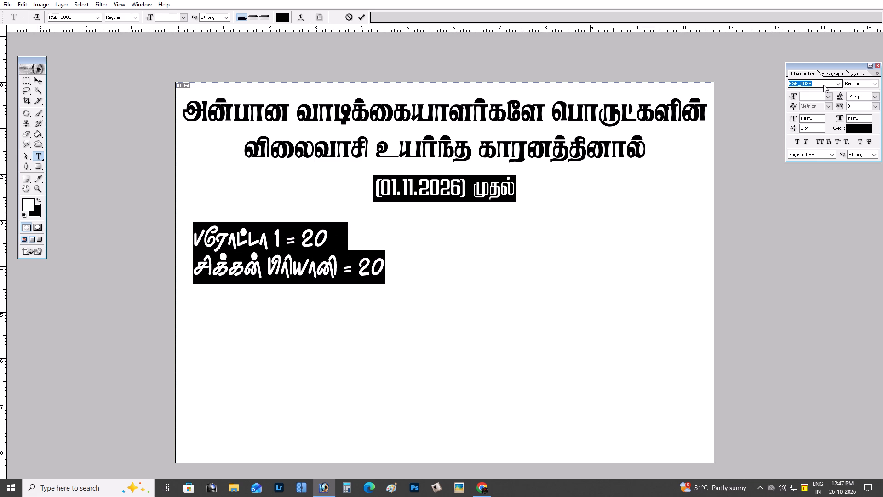
pyautogui.press('Down')
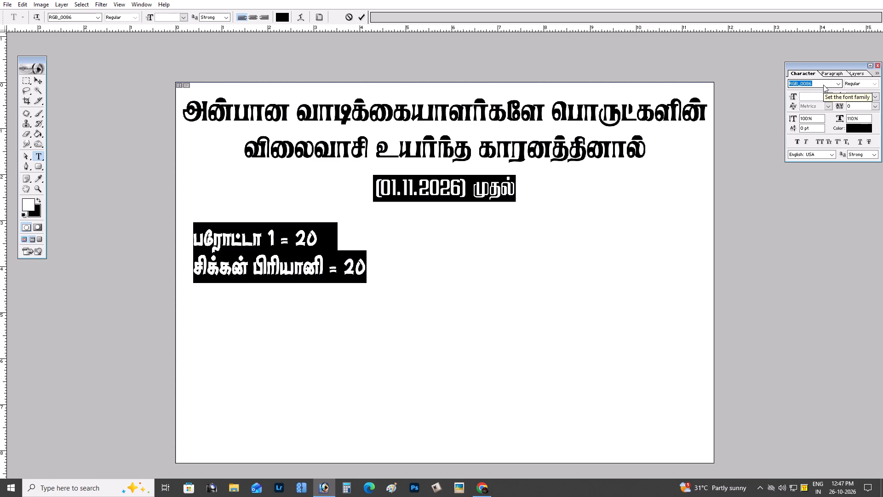
pyautogui.press('Down')
pyautogui.press('Down')
pyautogui.press('Down')
pyautogui.press('Down')
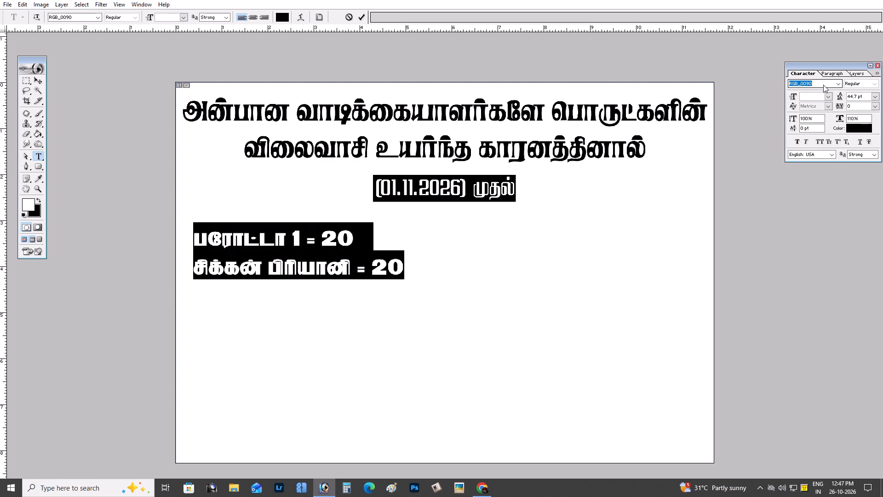
pyautogui.press('Down')
pyautogui.press('Down')
pyautogui.press('Down')
pyautogui.press('Down')
pyautogui.press('Down')
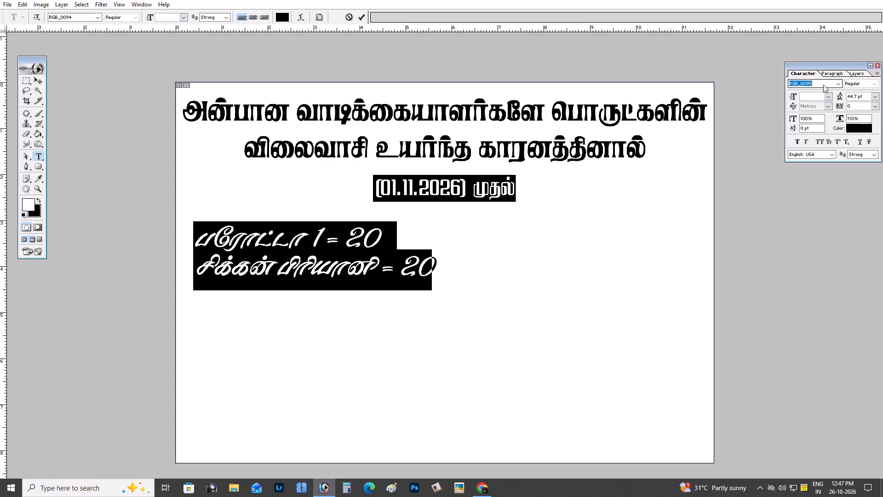
pyautogui.press('Down')
pyautogui.press('Down')
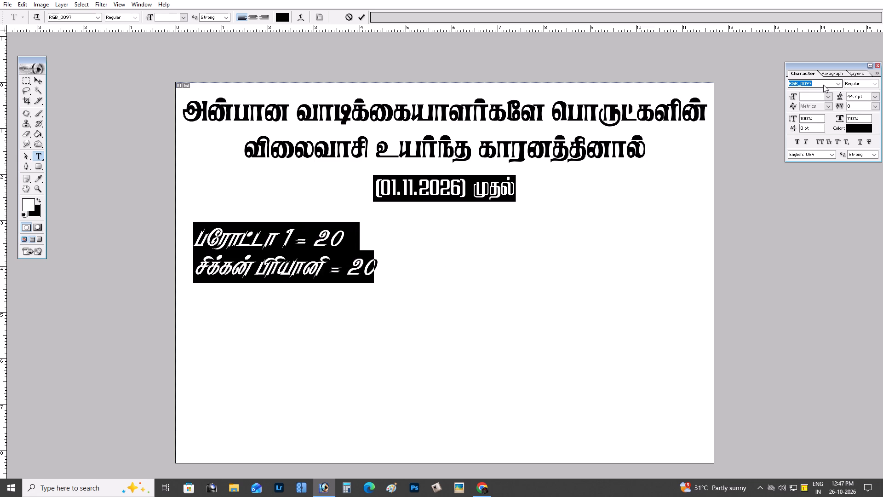
# Apply the RGB_0098 font to both price lines and commit the text.
pyautogui.press('Down')
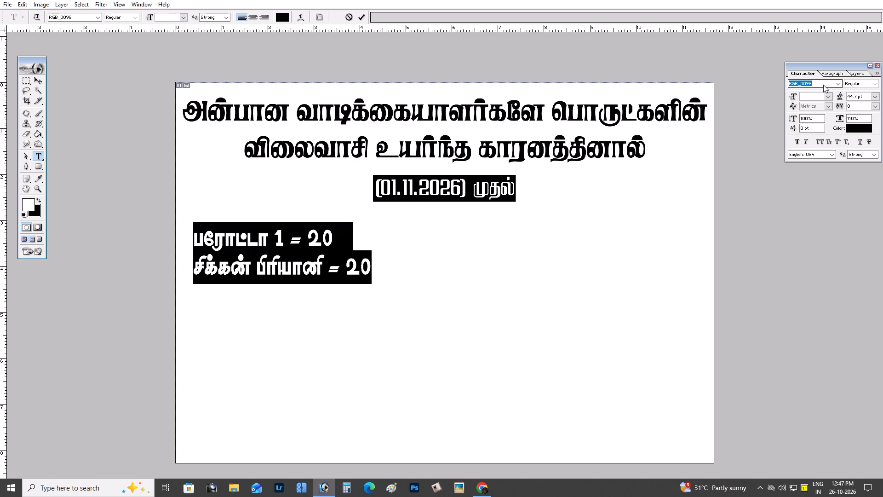
pyautogui.press('Return')
pyautogui.hotkey('ctrl', 'Return')
# Insert twelve spaces before the 1 in the பரோட்டா line to widen the gap after the item name.
pyautogui.hotkey('ctrl', '+')
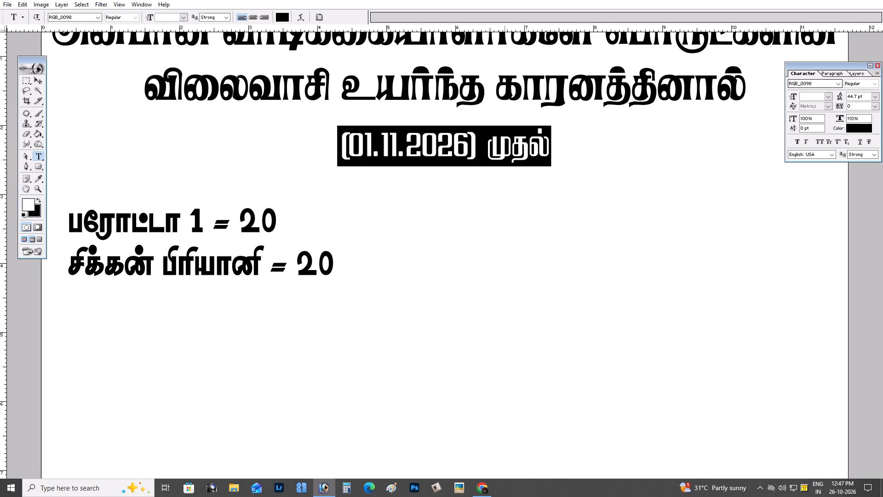
pyautogui.click(192, 234)
pyautogui.press('space')
pyautogui.press('space')
pyautogui.press('space')
pyautogui.press('space')
pyautogui.press('space')
pyautogui.press('space')
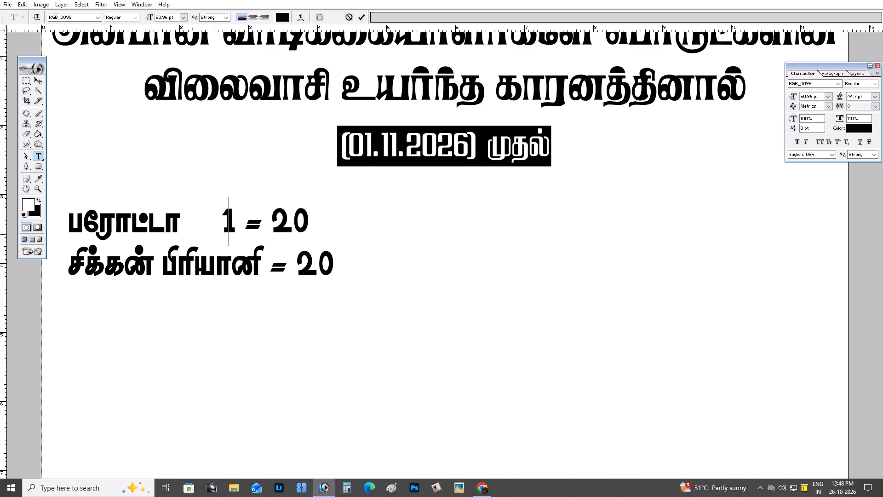
pyautogui.press('space')
pyautogui.press('space')
pyautogui.press('space')
pyautogui.press('space')
pyautogui.press('space')
pyautogui.press('space')
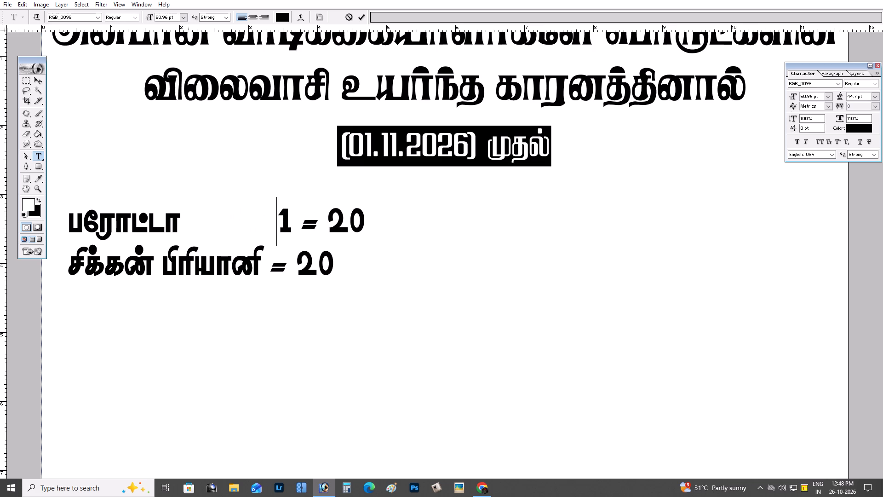
# Add spaces after சிக்கன் பிரியானி so that its "= 20" lines up with the equals sign of the பரோட்டா line.
pyautogui.click(266, 272)
pyautogui.press('space')
pyautogui.press('space')
pyautogui.press('space')
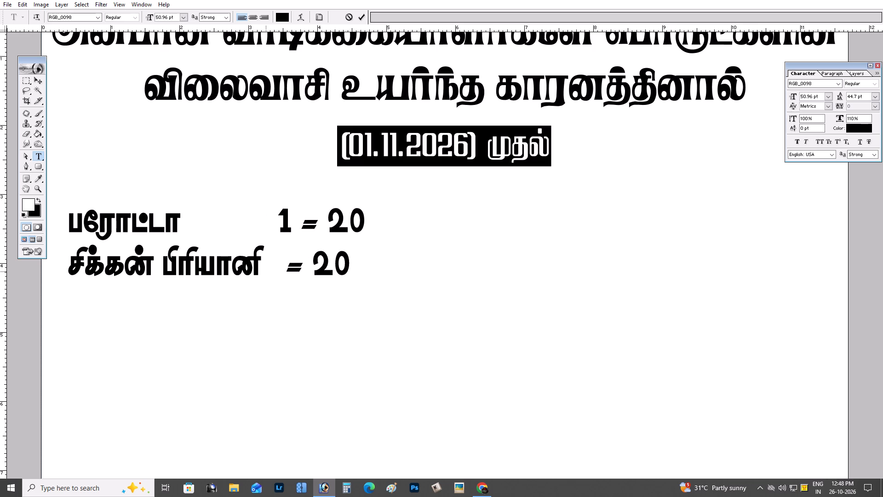
pyautogui.press('space')
pyautogui.press('BackSpace')
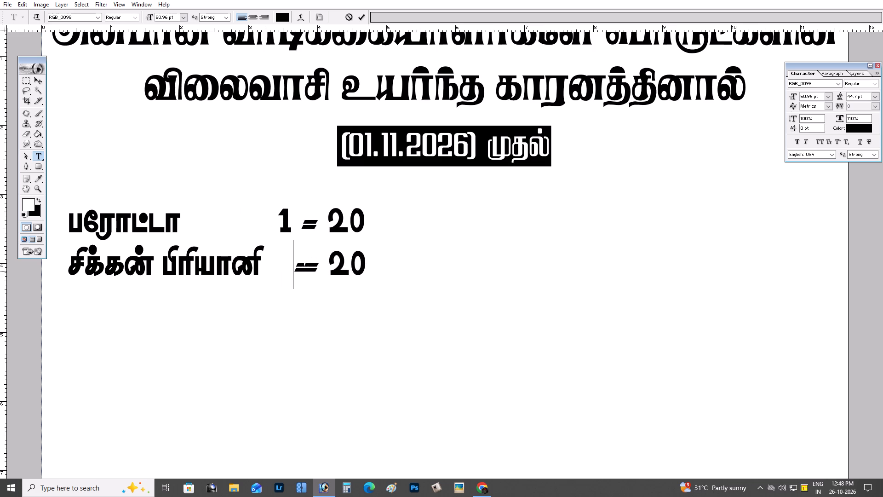
pyautogui.hotkey('ctrl', 'Return')
pyautogui.hotkey('ctrl', '-')
pyautogui.hotkey('ctrl', '-')
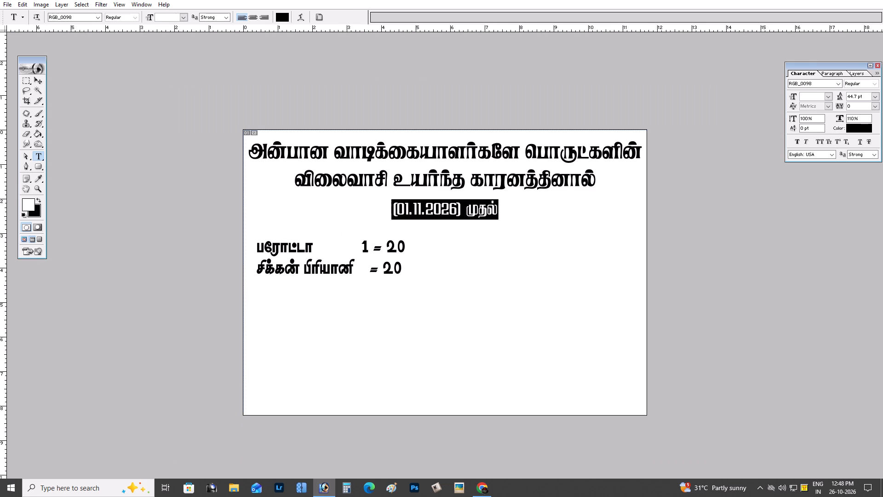
pyautogui.click(367, 274)
pyautogui.press('space')
pyautogui.press('space')
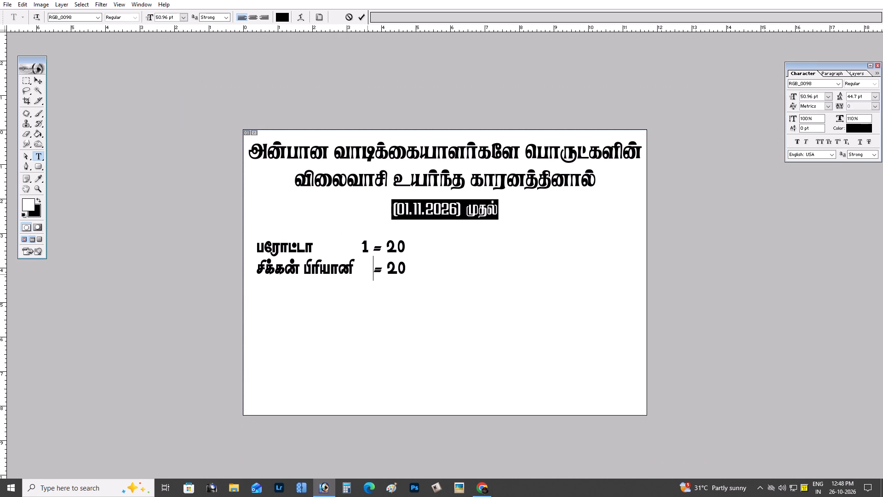
pyautogui.hotkey('ctrl', 'Return')
# Add an empty line below the சிக்கன் பிரியானி line.
pyautogui.scroll(-1, 362, 254)
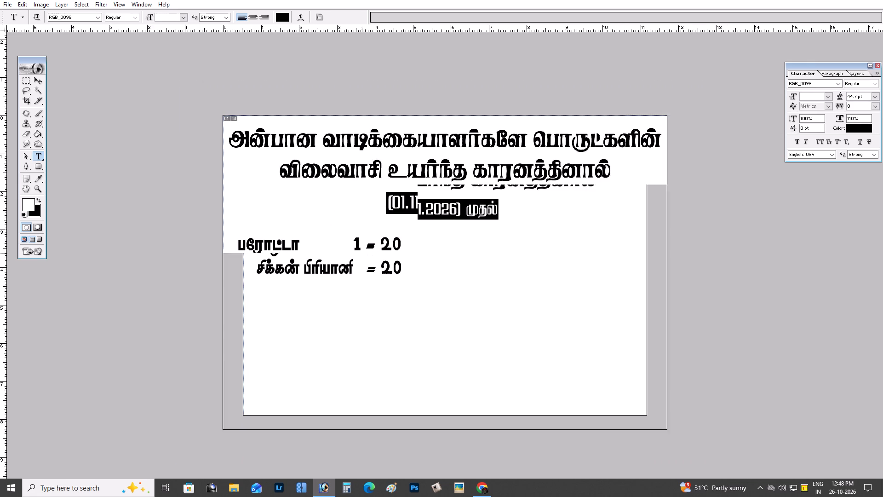
pyautogui.scroll(-1, 361, 254)
pyautogui.tripleClick(322, 269)
pyautogui.click(322, 269)
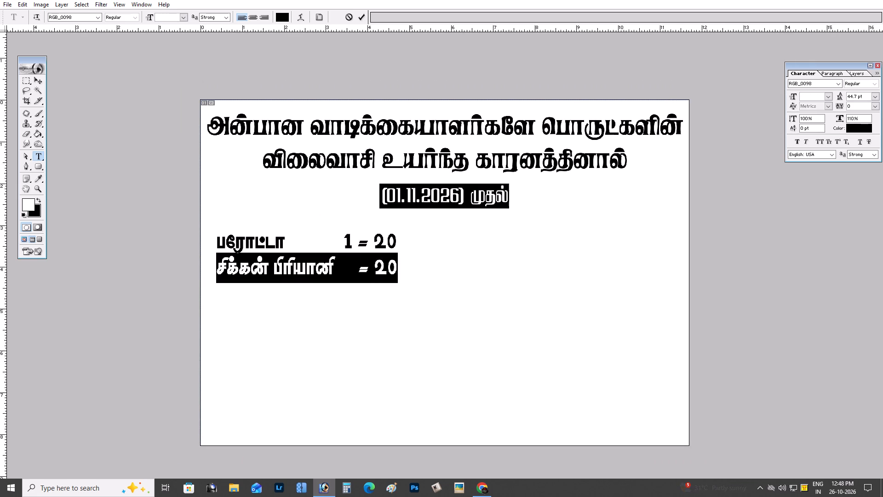
pyautogui.click(402, 272)
pyautogui.press('Return')
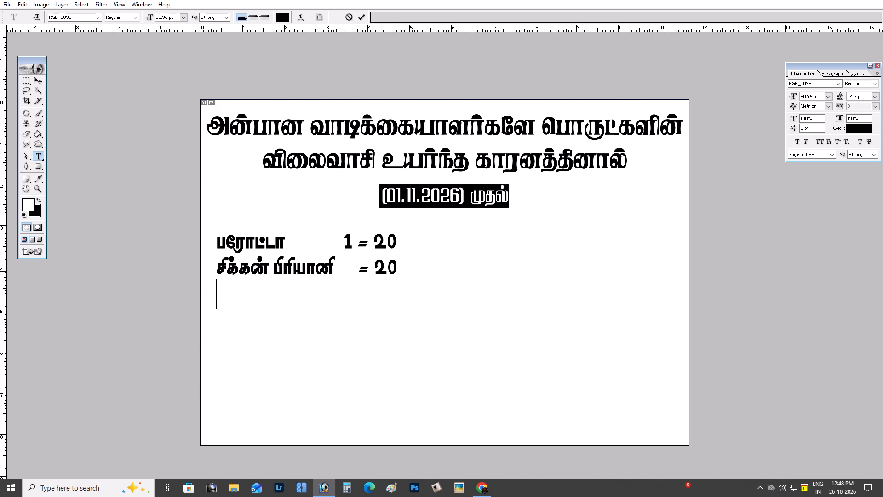
# Set the சிக்கன் பிரியானி price to 130.
pyautogui.click(380, 270)
pyautogui.press('1')
pyautogui.moveTo(386, 271); pyautogui.dragTo(392, 271)
pyautogui.press('3')
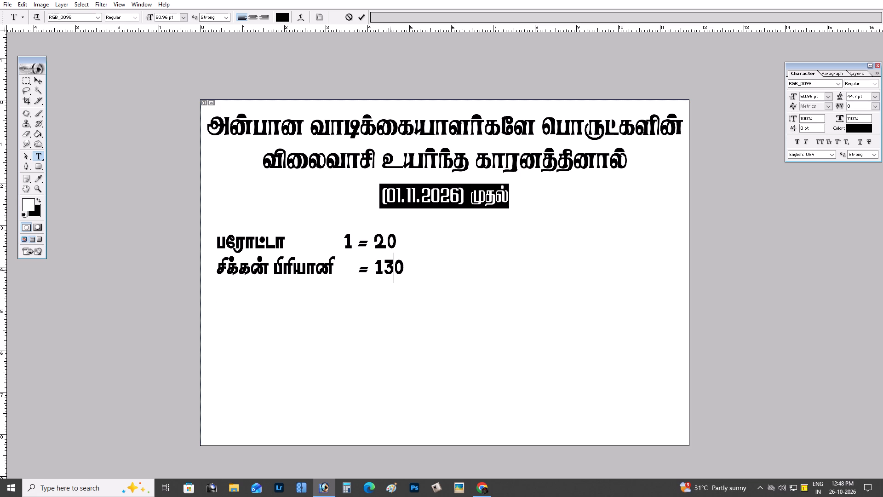
pyautogui.hotkey('ctrl', 'Return')
pyautogui.click(357, 275)
pyautogui.hotkey('ctrl', 'Return')
# Add a line break after the சிக்கன் பிரியானி price and copy the word சிக்கன் onto the third line, followed by a space.
pyautogui.hotkey('ctrl', '+')
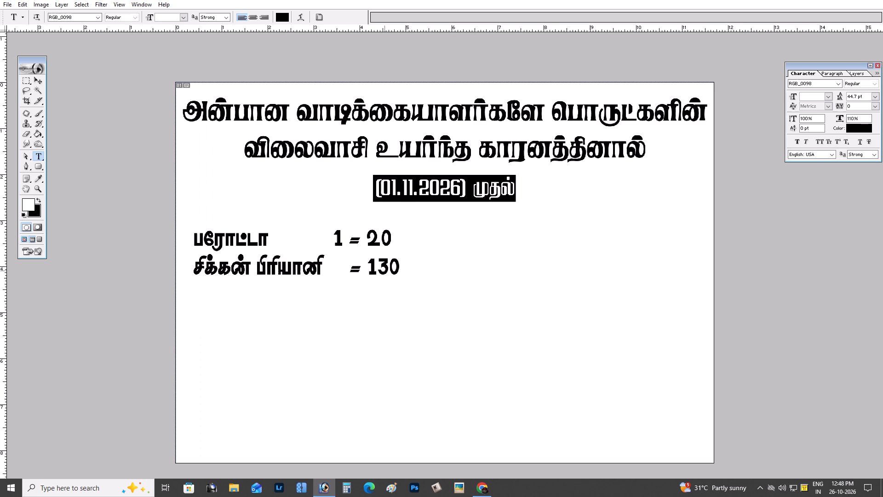
pyautogui.doubleClick(334, 271)
pyautogui.click(403, 267)
pyautogui.press('Return')
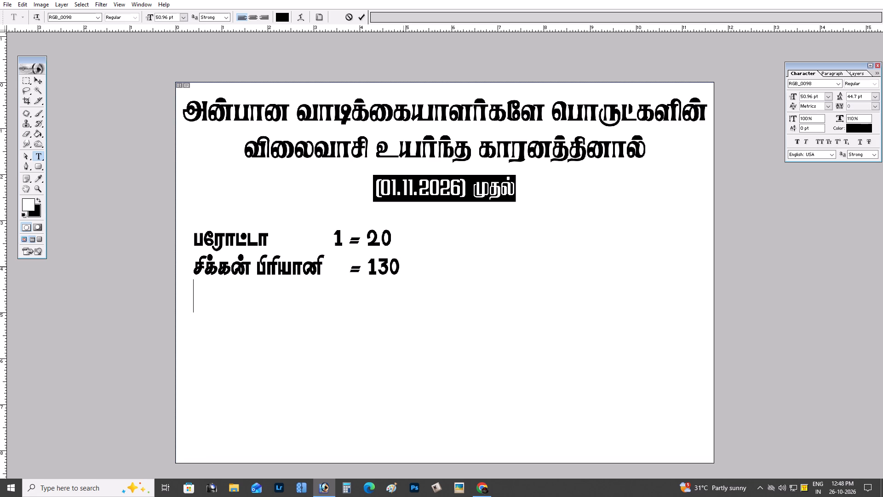
pyautogui.scroll(-1, 403, 267)
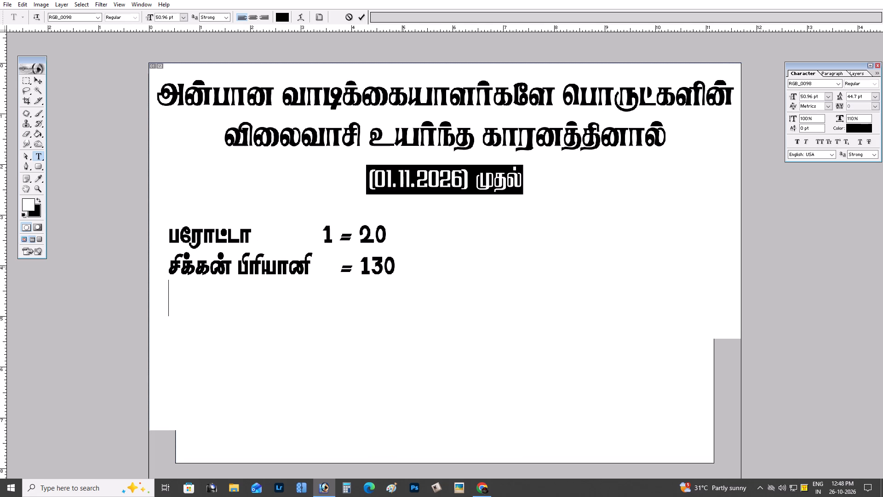
pyautogui.scroll(1, 403, 267)
pyautogui.scroll(-1, 403, 267)
pyautogui.scroll(1, 403, 267)
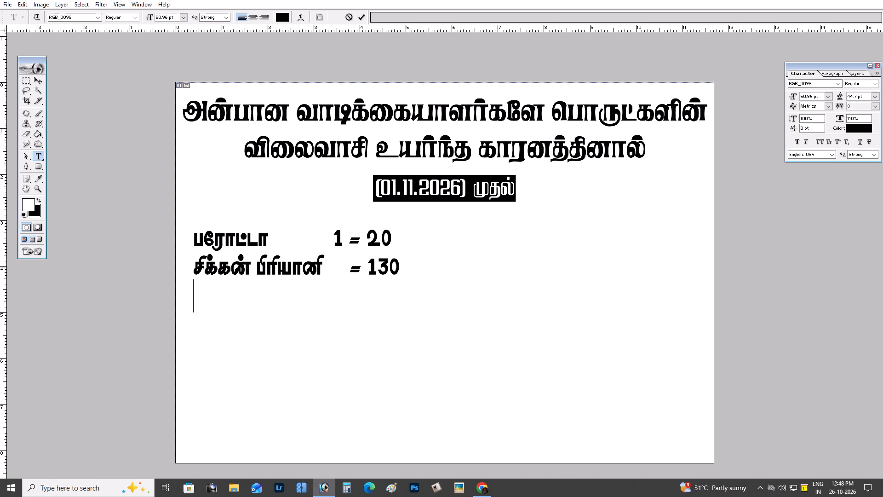
pyautogui.hotkey('ctrl', 'Return')
pyautogui.moveTo(205, 269); pyautogui.dragTo(223, 269)
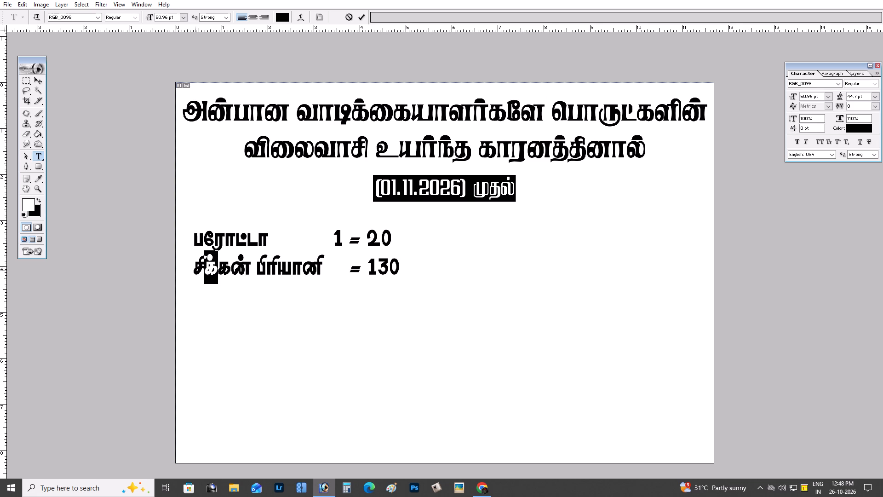
pyautogui.moveTo(195, 271); pyautogui.dragTo(247, 269)
pyautogui.hotkey('ctrl', 'c')
pyautogui.hotkey('ctrl', 'Return')
pyautogui.click(401, 269)
pyautogui.press('Right')
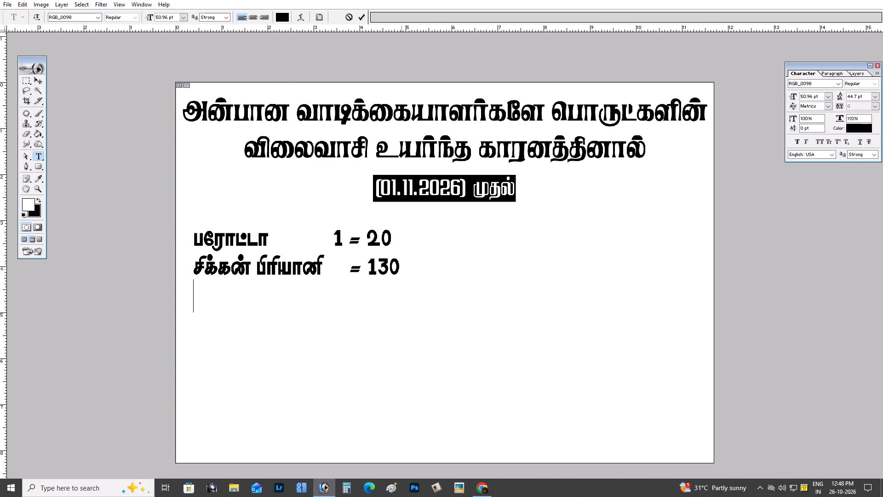
pyautogui.hotkey('ctrl', 'v')
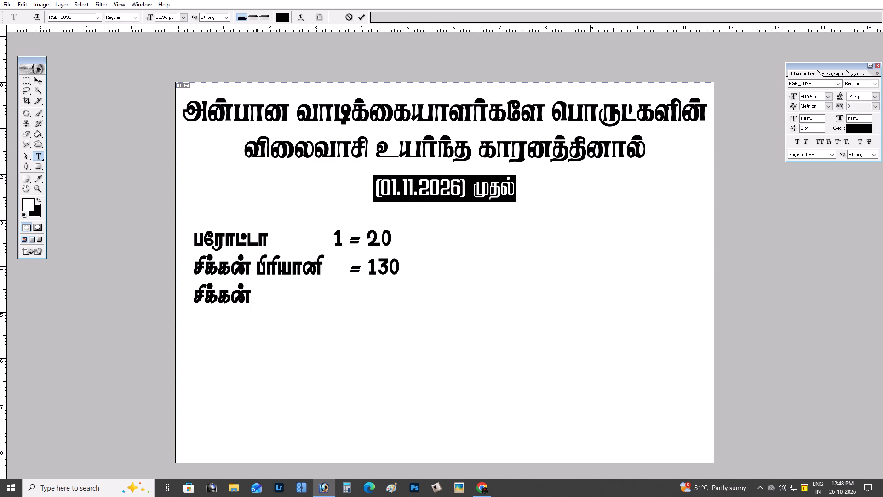
pyautogui.press('space')
# Enter ரைஸ் after சிக்கன் on the third line of the price list.
pyautogui.scroll(1, 257, 293)
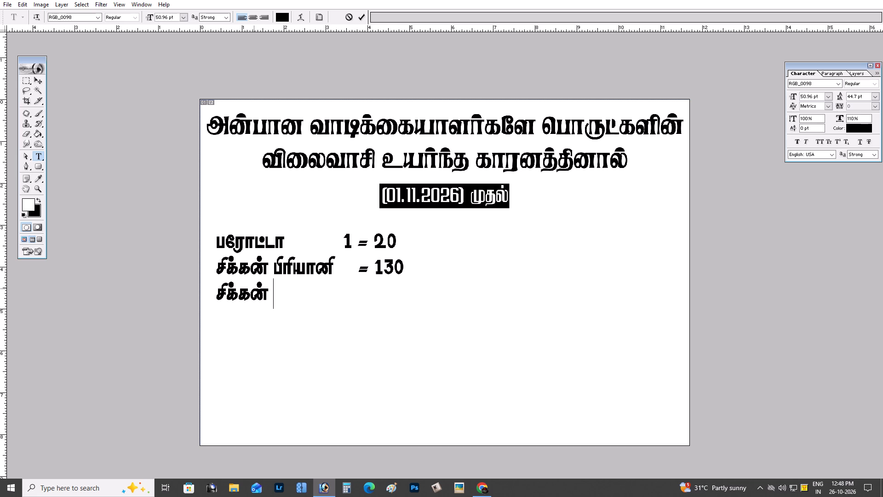
pyautogui.press('i')
pyautogui.press('y')
pyautogui.press('BackSpace')
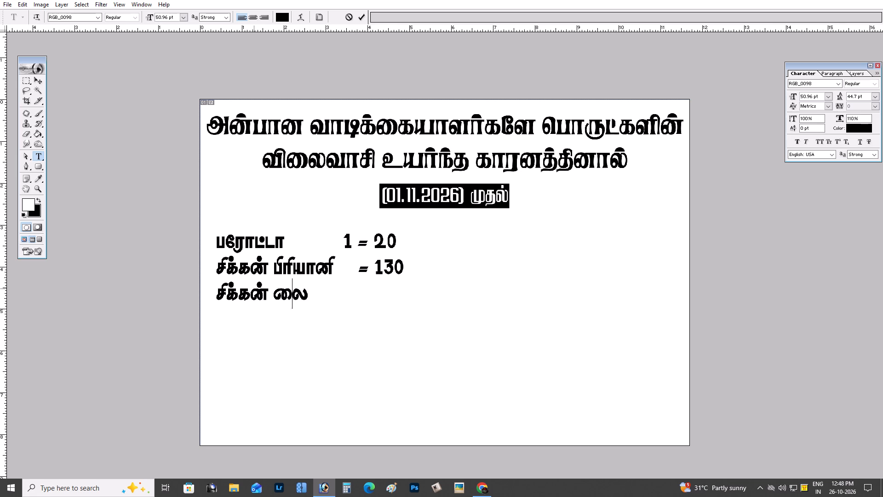
pyautogui.press('u')
pyautogui.hotkey('shift', '!')
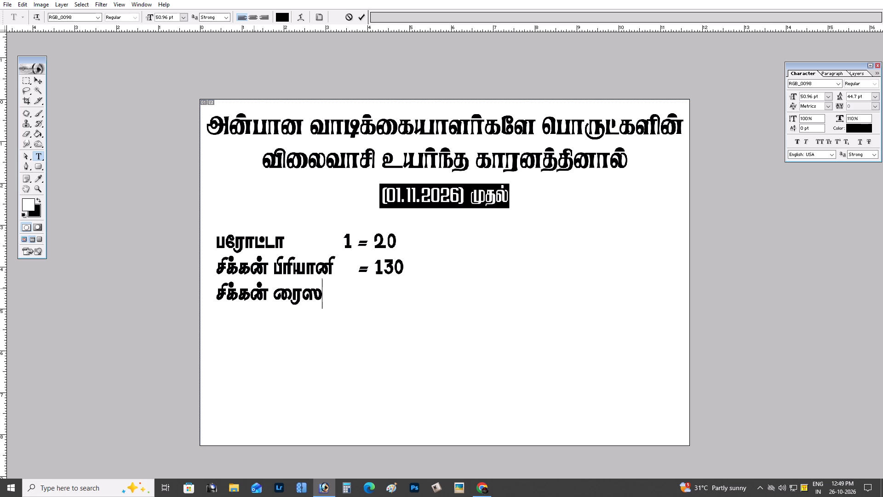
pyautogui.press(';')
pyautogui.hotkey('ctrl', 'Return')
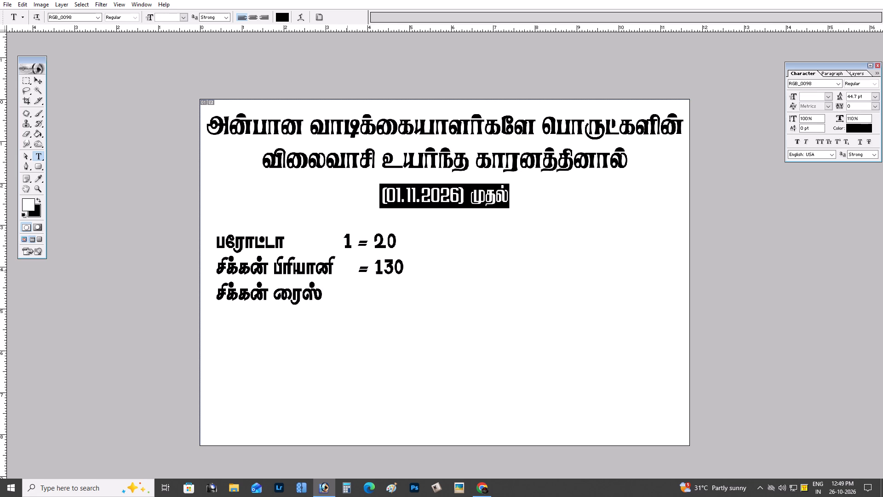
# Copy "= 130" from the சிக்கன் பிரியானி line to the end of the சிக்கன் ரைஸ் line, preceded by seven spaces.
pyautogui.moveTo(362, 273); pyautogui.dragTo(410, 272)
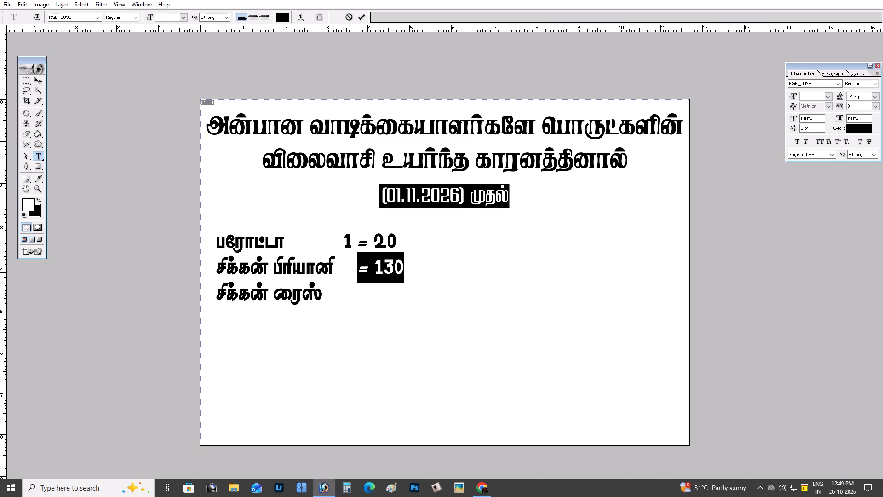
pyautogui.hotkey('ctrl', 'c')
pyautogui.hotkey('ctrl', 'c')
pyautogui.click(368, 302)
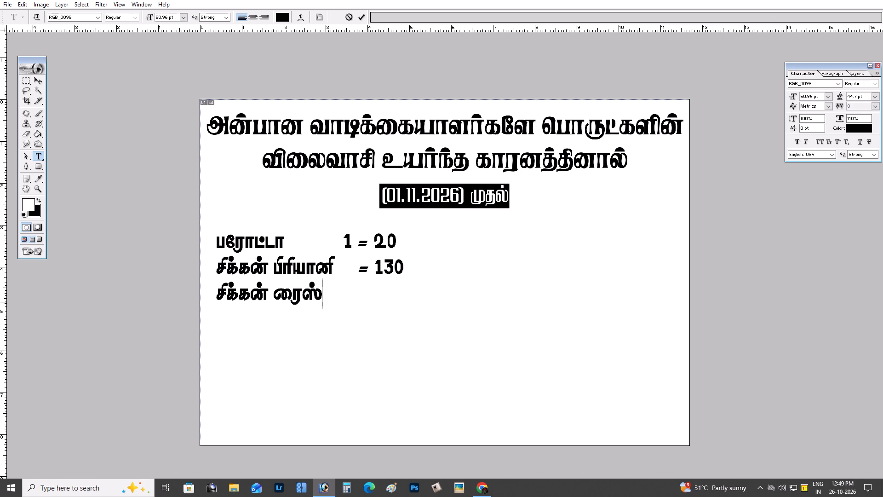
pyautogui.press('space')
pyautogui.press('space')
pyautogui.press('space')
pyautogui.press('space')
pyautogui.press('space')
pyautogui.press('space')
pyautogui.press('space')
pyautogui.hotkey('ctrl', 'v')
pyautogui.hotkey('ctrl', 'Return')
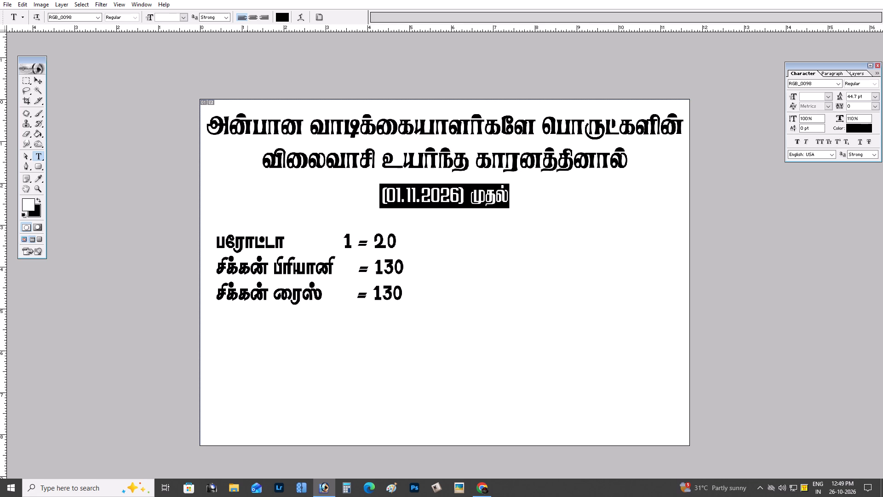
# Duplicate the whole "சிக்கன் ரைஸ் = 130" line as the fourth line of the price list.
pyautogui.tripleClick(398, 299)
pyautogui.click(398, 299)
pyautogui.hotkey('ctrl', 'c')
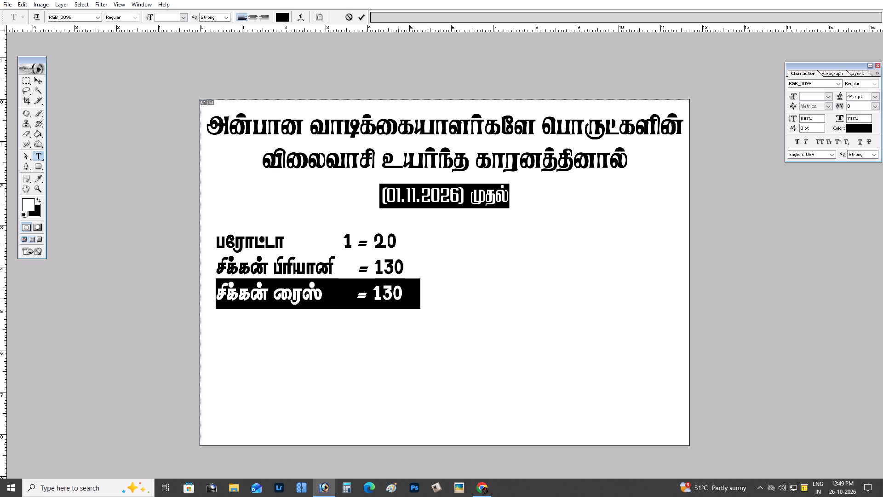
pyautogui.hotkey('ctrl', 'Return')
pyautogui.click(403, 298)
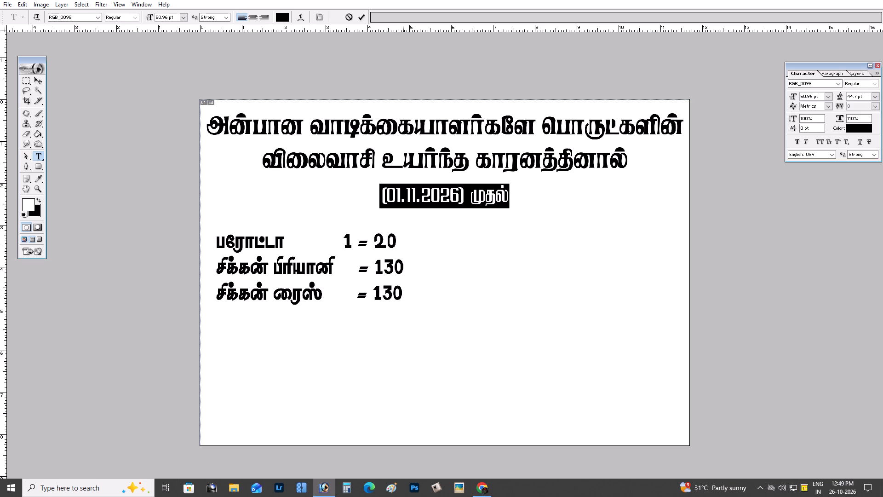
pyautogui.press('Return')
pyautogui.hotkey('ctrl', 'v')
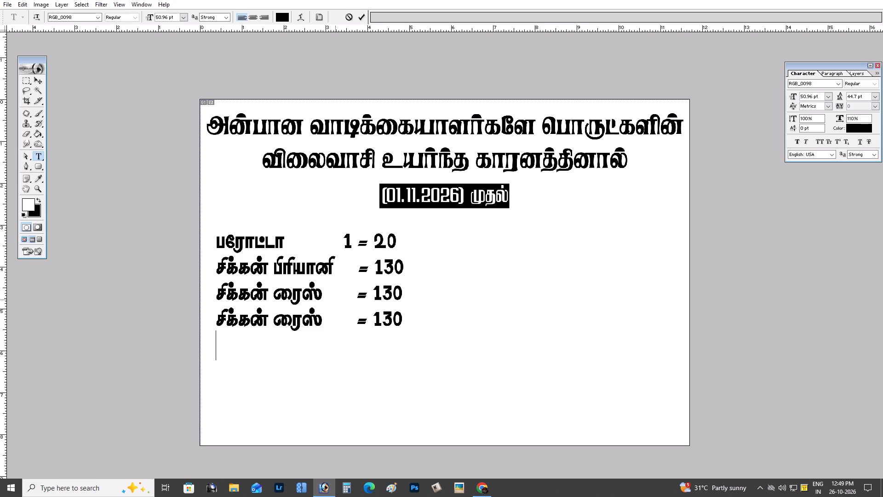
# Remove the empty fifth line and replace ரைஸ் with நூடுல்ஸ் on the fourth line of the price list.
pyautogui.press('BackSpace')
pyautogui.moveTo(276, 326); pyautogui.dragTo(289, 329)
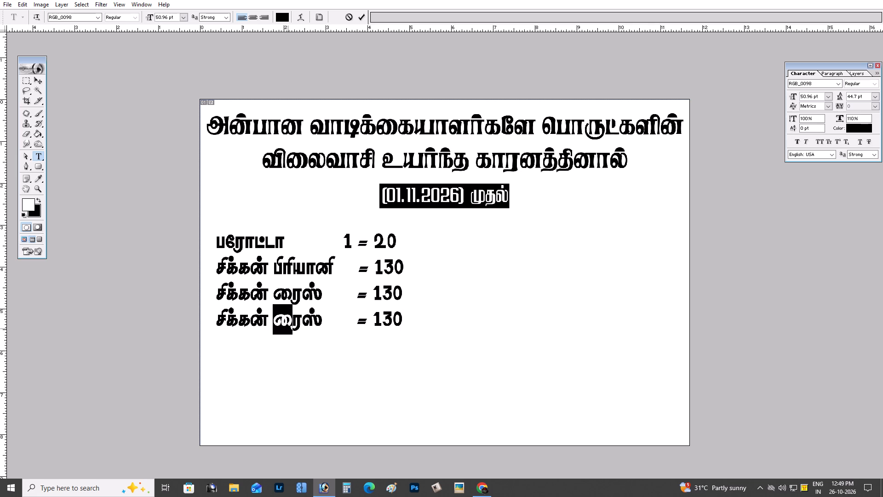
pyautogui.moveTo(289, 329); pyautogui.dragTo(313, 330)
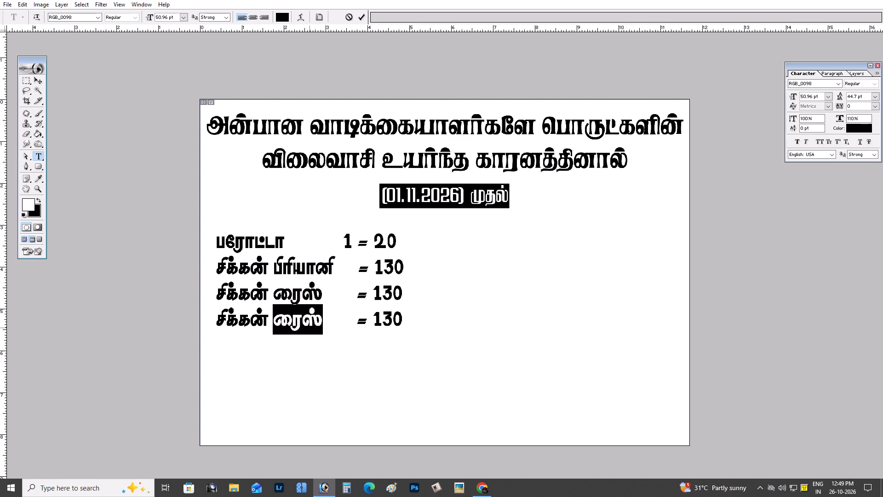
pyautogui.hotkey('shift', 'e')
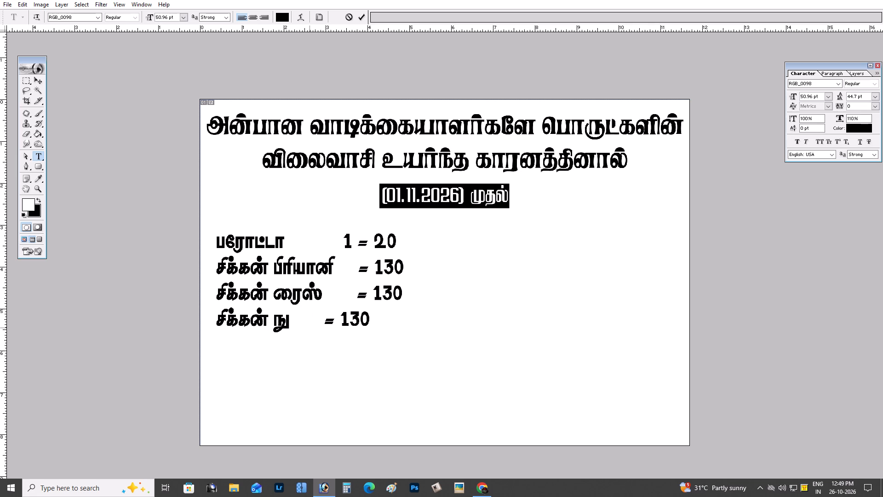
pyautogui.press(']')
pyautogui.hotkey('shift', 'l')
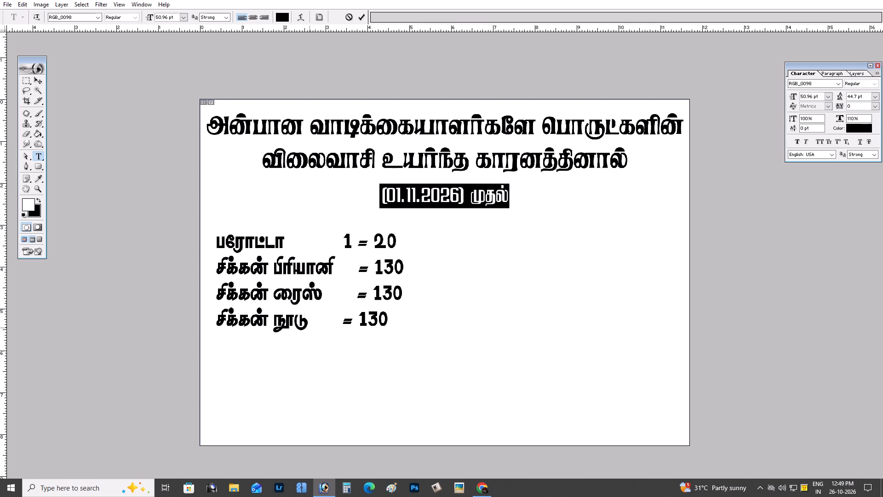
pyautogui.press('y')
pyautogui.press(';')
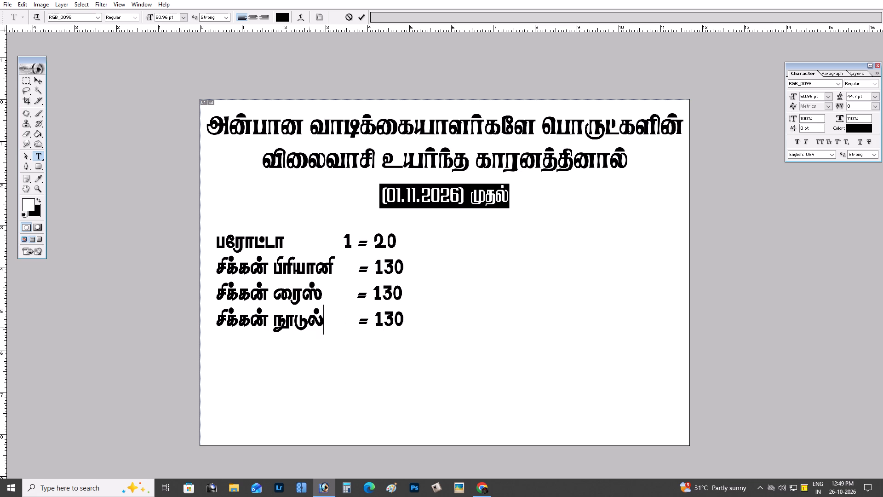
pyautogui.write('!;')
pyautogui.hotkey('ctrl', 'Return')
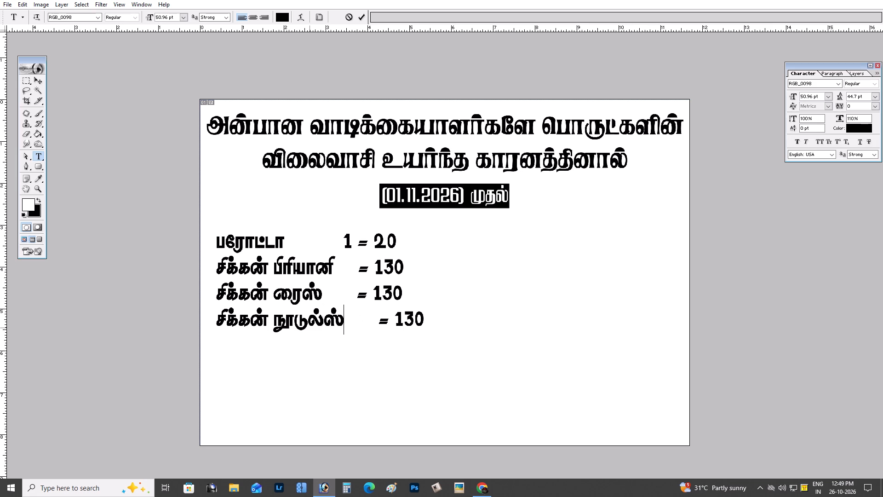
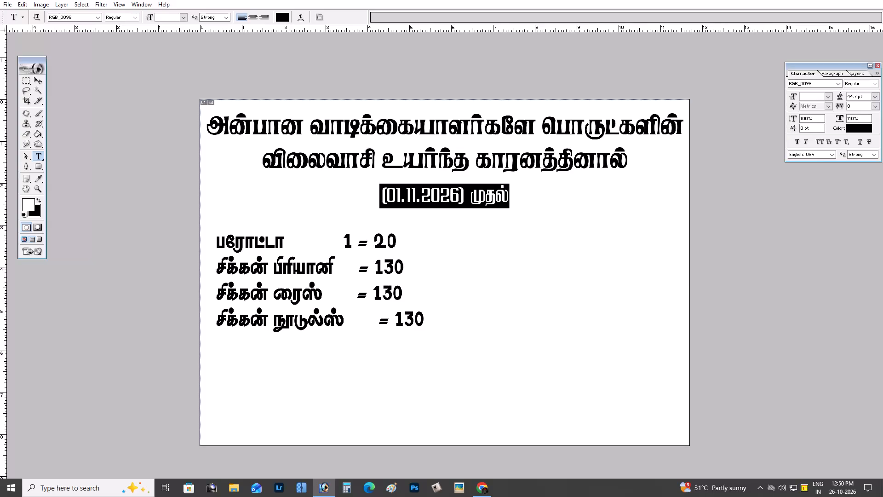
# Remove four spaces before "= 130" on the சிக்கன் நூடுல்ஸ் line so it aligns with the prices above.
pyautogui.click(374, 326)
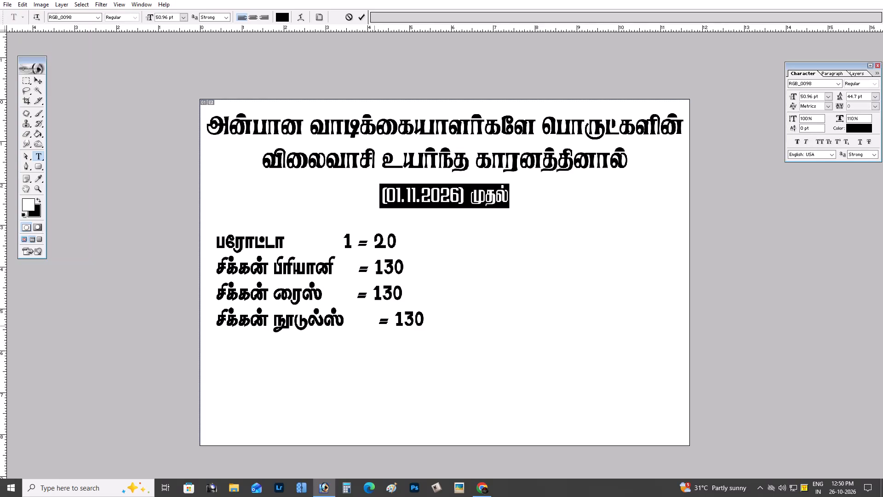
pyautogui.press('BackSpace')
pyautogui.press('BackSpace')
pyautogui.press('BackSpace')
pyautogui.press('BackSpace')
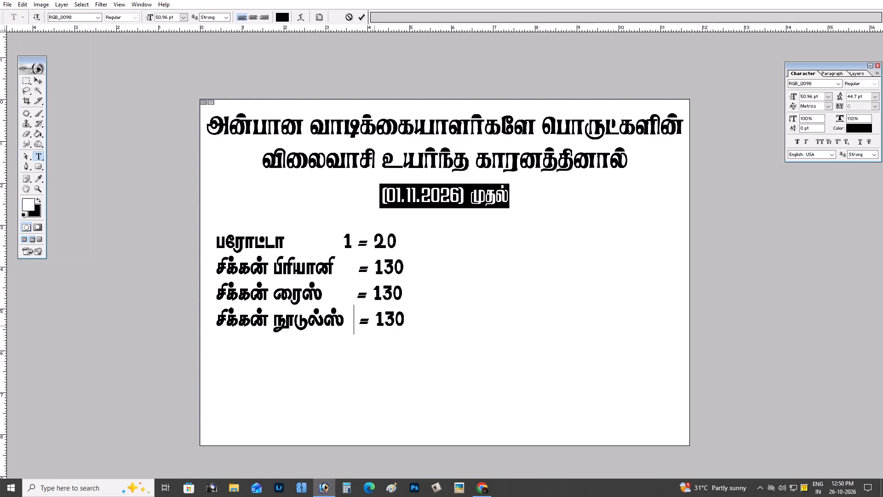
pyautogui.press('BackSpace')
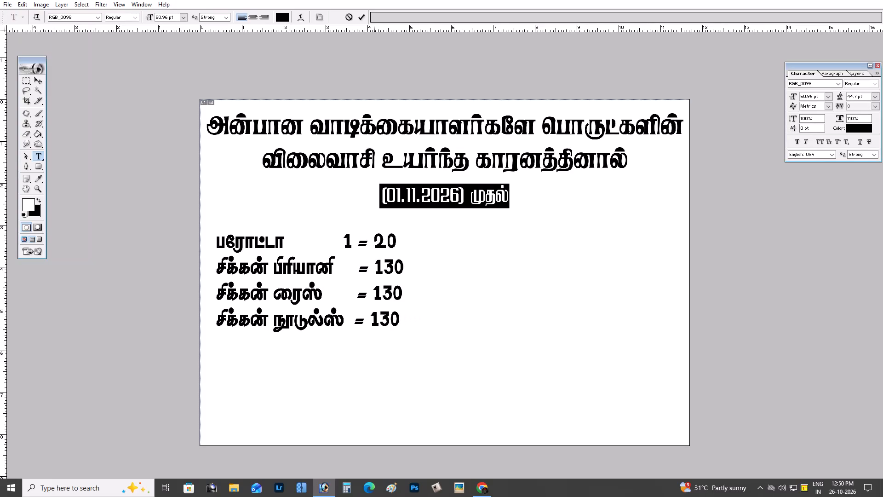
pyautogui.press('space')
pyautogui.hotkey('ctrl', 'Return')
# Examine the alignment of the equals signs and prices in the price list.
pyautogui.hotkey('ctrl', '+')
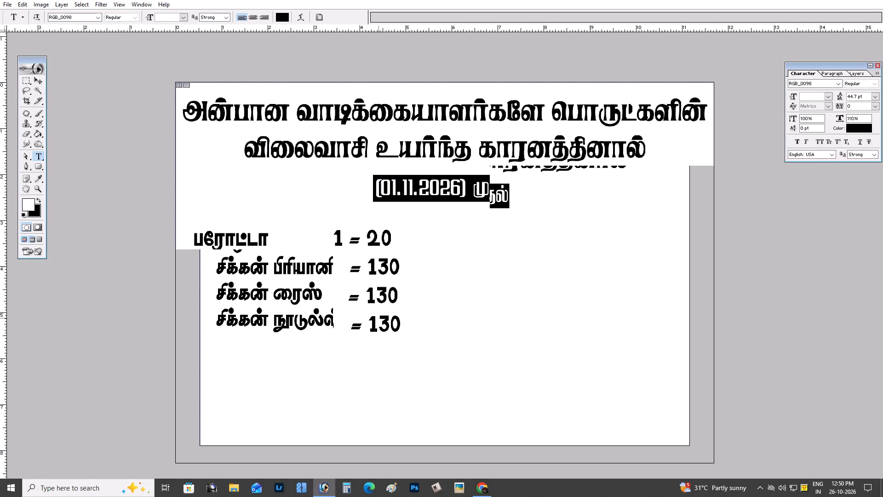
pyautogui.hotkey('ctrl', '+')
pyautogui.hotkey('ctrl', '+')
pyautogui.press('Tab')
pyautogui.hotkey('ctrl', '+')
pyautogui.hotkey('ctrl', '+')
pyautogui.press('space')
pyautogui.press('space')
pyautogui.press('space')
pyautogui.press('space')
pyautogui.press('space')
pyautogui.press('space')
pyautogui.press('space')
pyautogui.press('space')
pyautogui.press('space')
pyautogui.moveTo(374, 319); pyautogui.dragTo(525, 288)
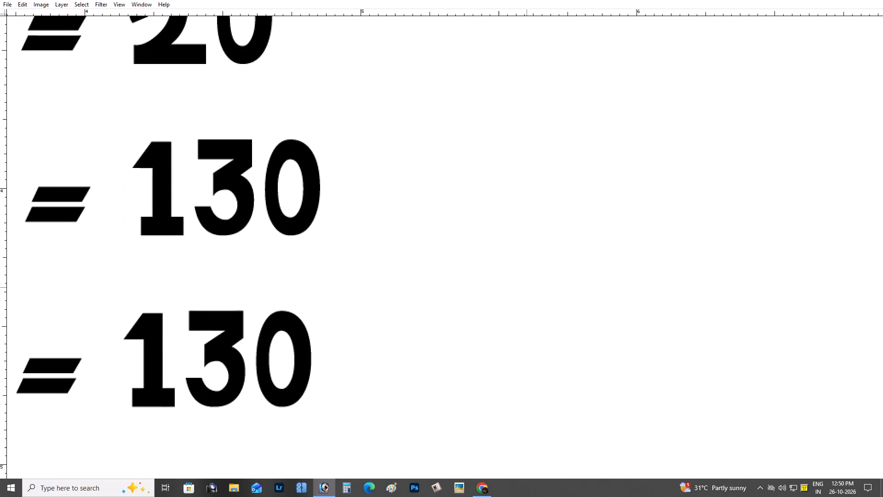
pyautogui.moveTo(525, 288); pyautogui.dragTo(526, 288)
pyautogui.hotkey('ctrl', '-')
pyautogui.hotkey('ctrl', '-')
pyautogui.hotkey('ctrl', '-')
pyautogui.hotkey('ctrl', '-')
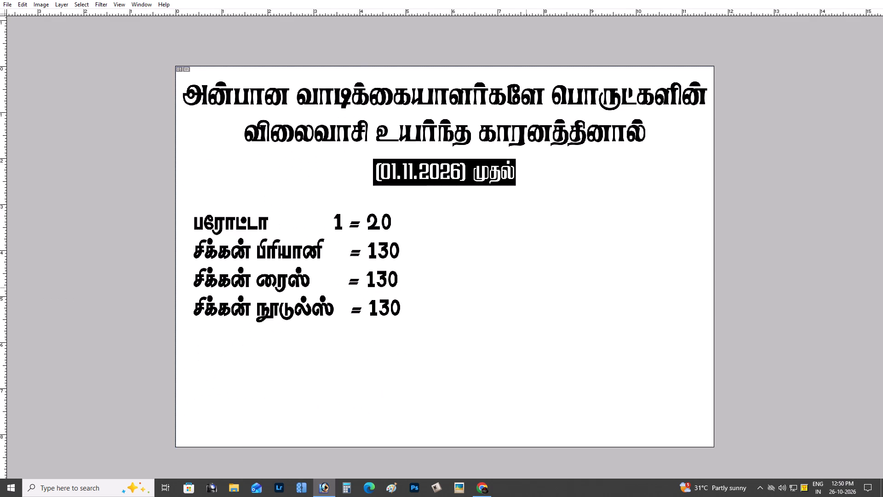
pyautogui.hotkey('ctrl', '-')
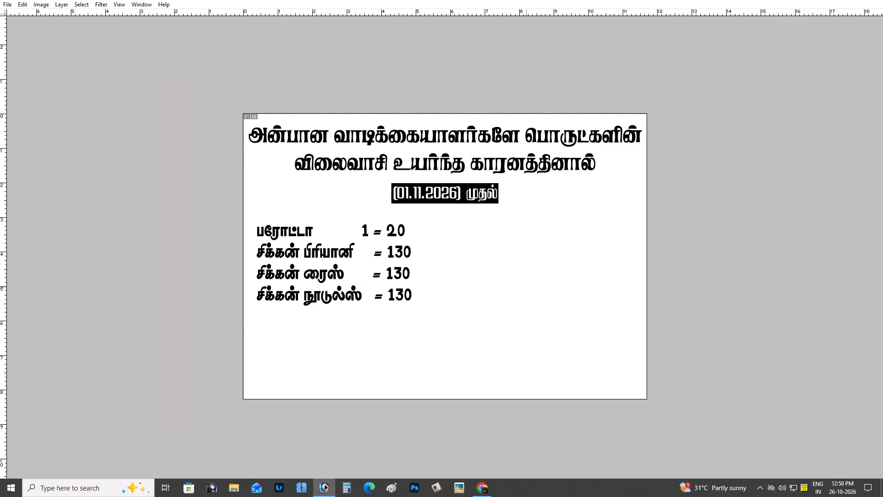
# Close the gap between பரோட்டா and 1 on the first price line, leaving a single space.
pyautogui.hotkey('ctrl', '+')
pyautogui.hotkey('ctrl', '+')
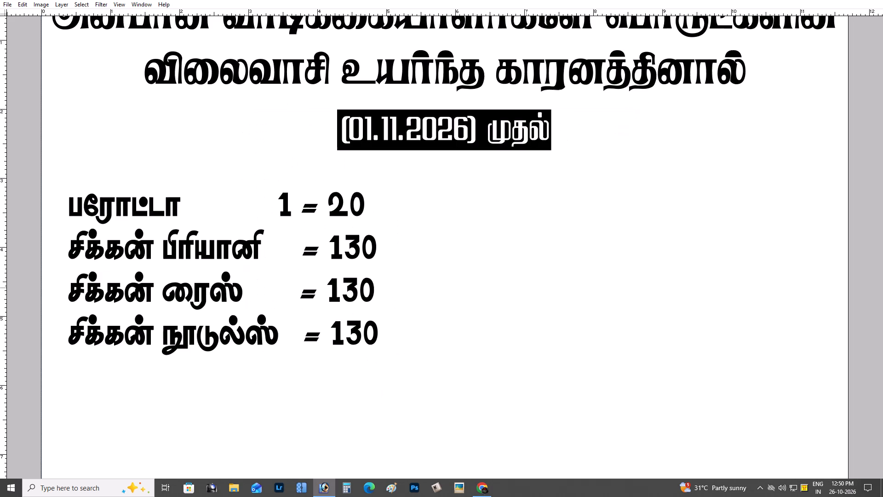
pyautogui.hotkey('ctrl', '+')
pyautogui.hotkey('ctrl', 'space')
pyautogui.hotkey('ctrl', 'space')
pyautogui.hotkey('ctrl', 'space')
pyautogui.hotkey('ctrl', 'space')
pyautogui.moveTo(473, 270); pyautogui.dragTo(614, 269)
pyautogui.click(316, 177)
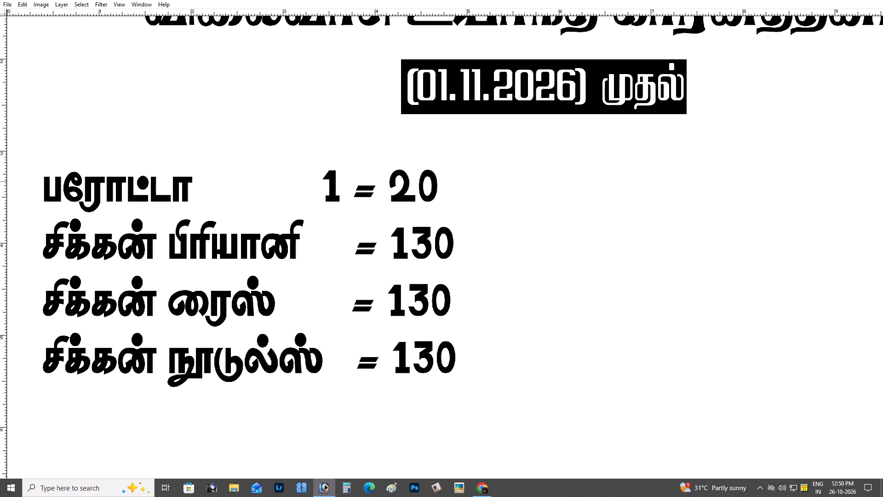
pyautogui.press('BackSpace')
pyautogui.press('BackSpace')
pyautogui.press('BackSpace')
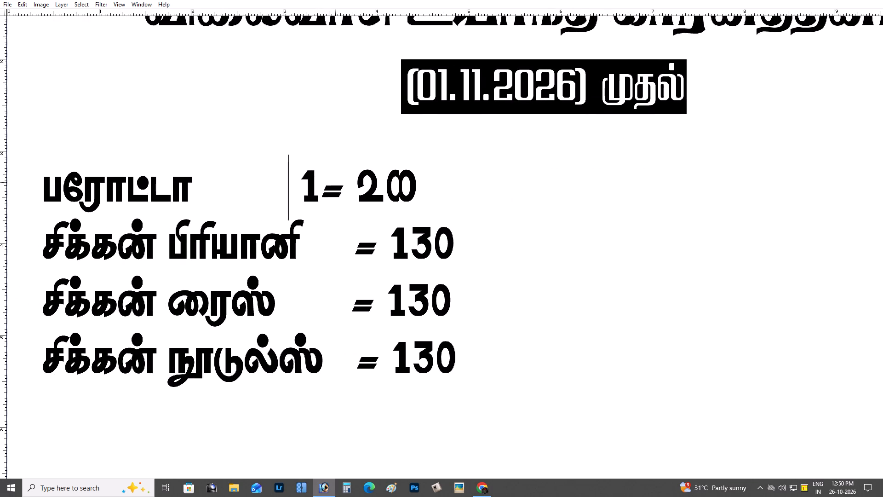
pyautogui.press('BackSpace')
pyautogui.press('BackSpace')
pyautogui.press('BackSpace')
pyautogui.press('BackSpace')
pyautogui.press('BackSpace')
pyautogui.press('BackSpace')
pyautogui.press('BackSpace')
pyautogui.press('BackSpace')
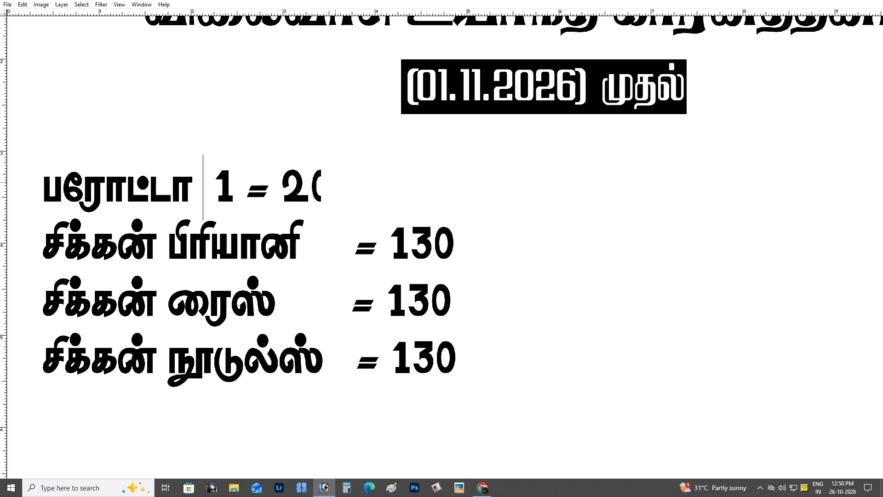
pyautogui.press('BackSpace')
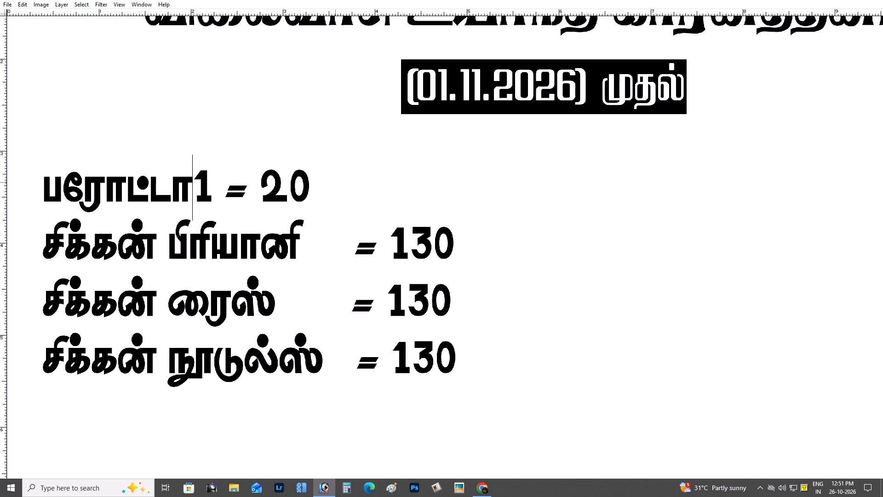
pyautogui.press('space')
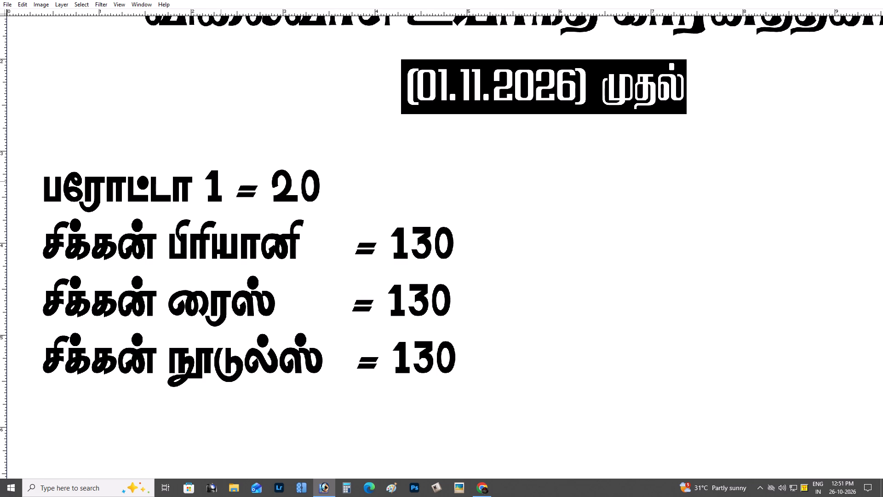
# Insert eleven spaces between "பரோட்டா 1" and "= 20" to align the price with the lines below.
pyautogui.click(235, 192)
pyautogui.press('space')
pyautogui.press('space')
pyautogui.press('space')
pyautogui.press('space')
pyautogui.press('space')
pyautogui.press('space')
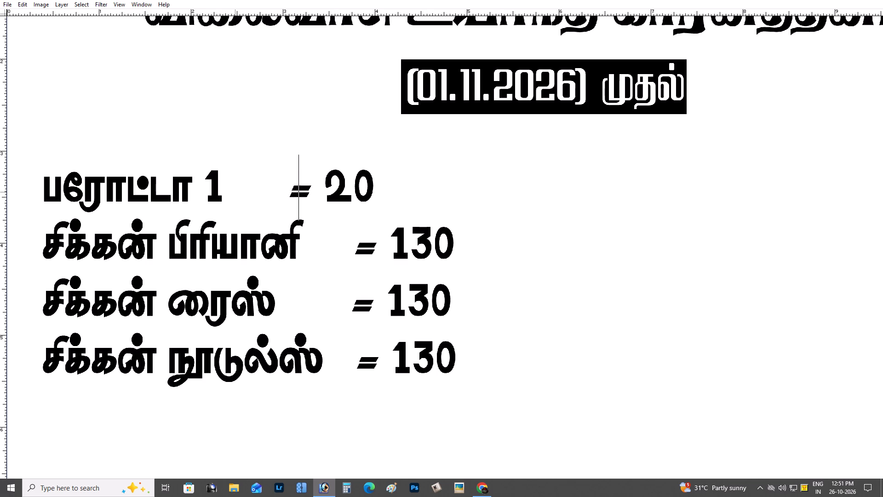
pyautogui.press('space')
pyautogui.press('space')
pyautogui.press('space')
pyautogui.press('space')
pyautogui.press('space')
pyautogui.press('space')
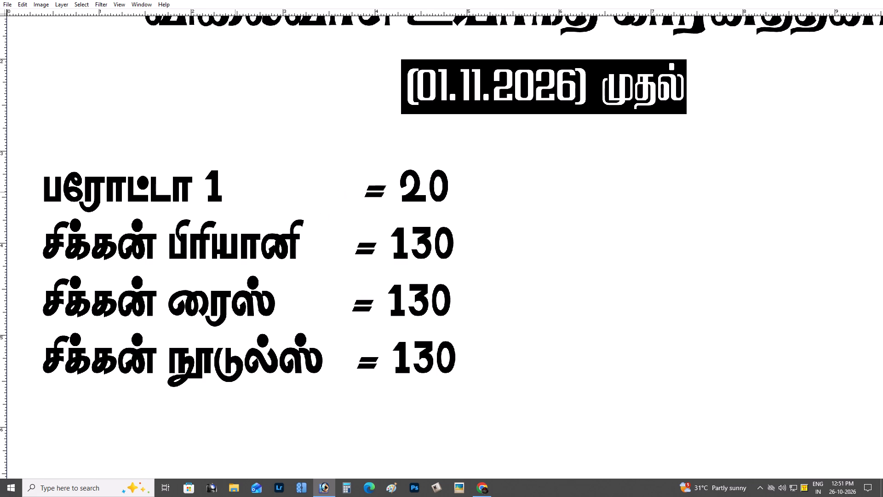
pyautogui.press('BackSpace')
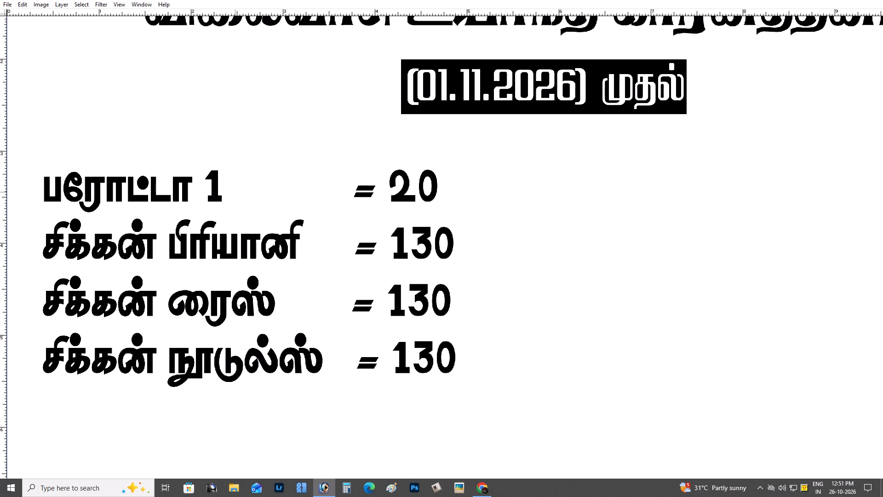
pyautogui.hotkey('ctrl', 'Return')
# Examine the price list up close and its placement within the whole notice.
pyautogui.scroll(1, 235, 192)
pyautogui.scroll(-8, 235, 192)
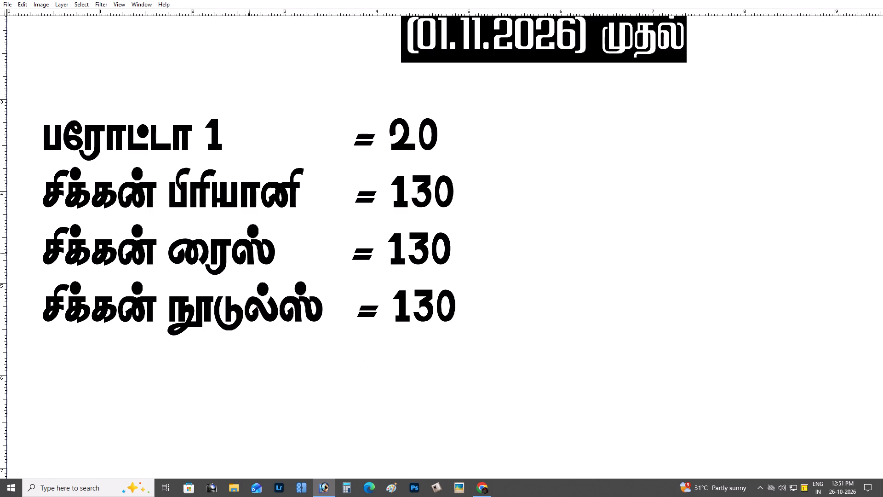
pyautogui.hotkey('ctrl', '-')
pyautogui.hotkey('ctrl', '-')
pyautogui.hotkey('ctrl', '-')
pyautogui.hotkey('ctrl', '+')
pyautogui.hotkey('ctrl', '+')
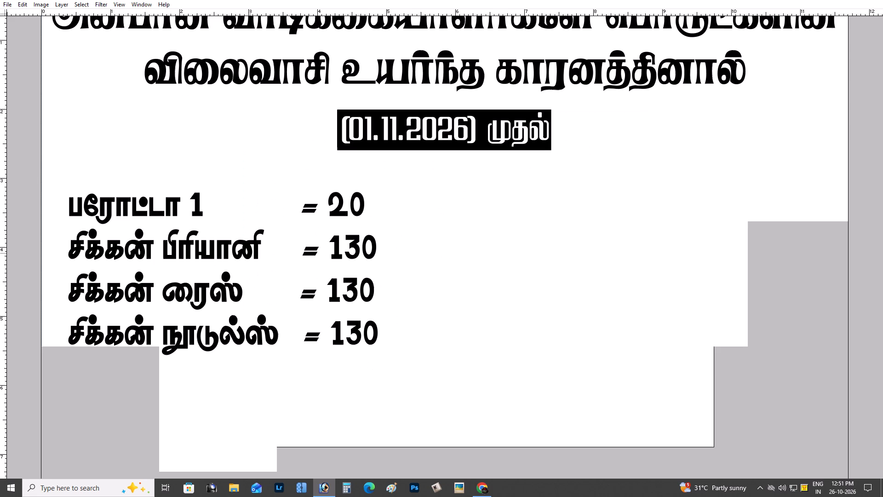
pyautogui.press('space')
pyautogui.press('space')
pyautogui.press('space')
pyautogui.press('space')
pyautogui.press('space')
pyautogui.press('space')
pyautogui.press('space')
pyautogui.press('space')
pyautogui.press('space')
pyautogui.press('space')
pyautogui.press('space')
pyautogui.press('space')
pyautogui.press('space')
pyautogui.press('space')
pyautogui.press('space')
pyautogui.press('space')
pyautogui.press('space')
pyautogui.press('space')
pyautogui.moveTo(275, 249); pyautogui.dragTo(299, 227)
pyautogui.hotkey('ctrl', '-')
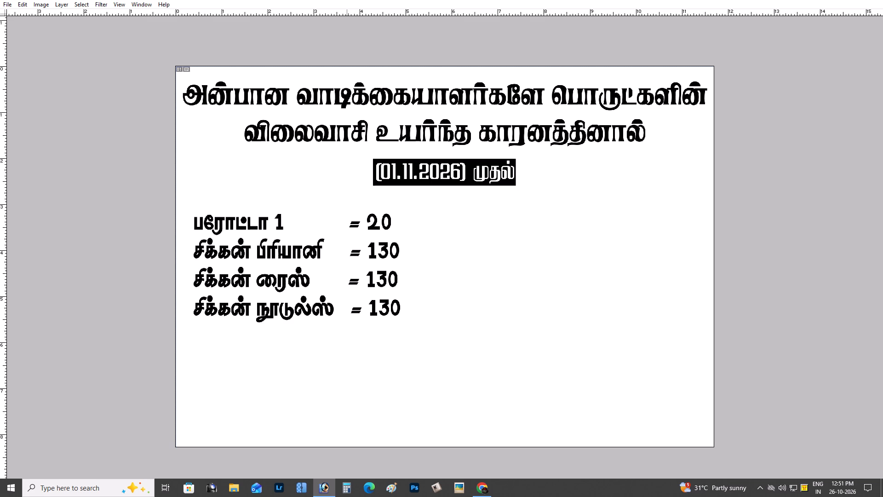
# Move the price list text down about 1.8 inches on the page.
pyautogui.click(191, 259)
pyautogui.moveTo(298, 160); pyautogui.dragTo(292, 236)
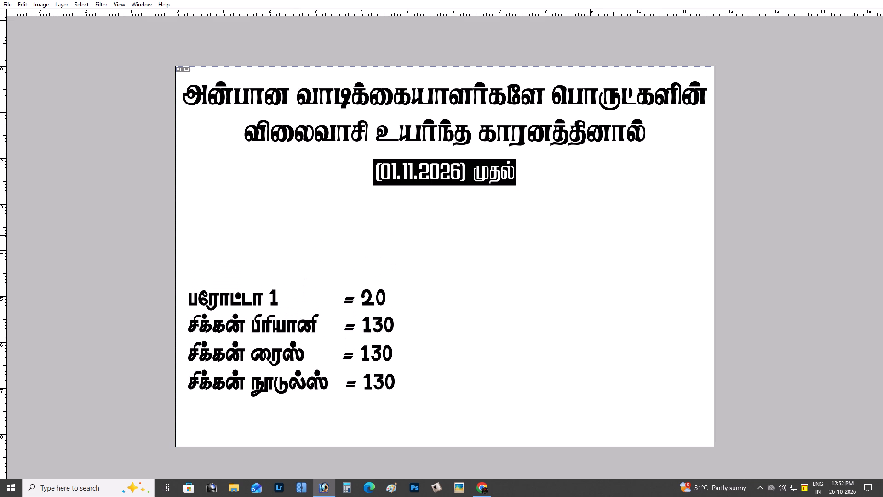
pyautogui.moveTo(292, 236); pyautogui.dragTo(302, 242)
pyautogui.hotkey('ctrl', 'Return')
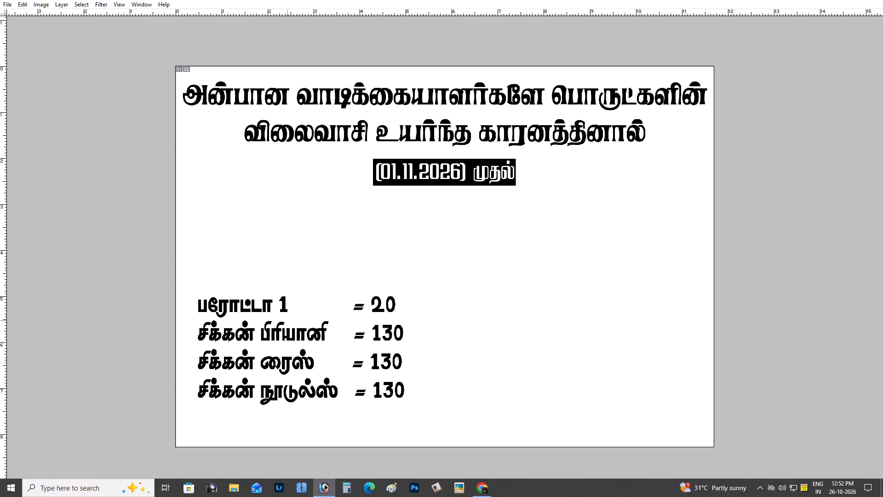
# Switch to the Move tool.
pyautogui.press('Tab')
pyautogui.click(39, 82)
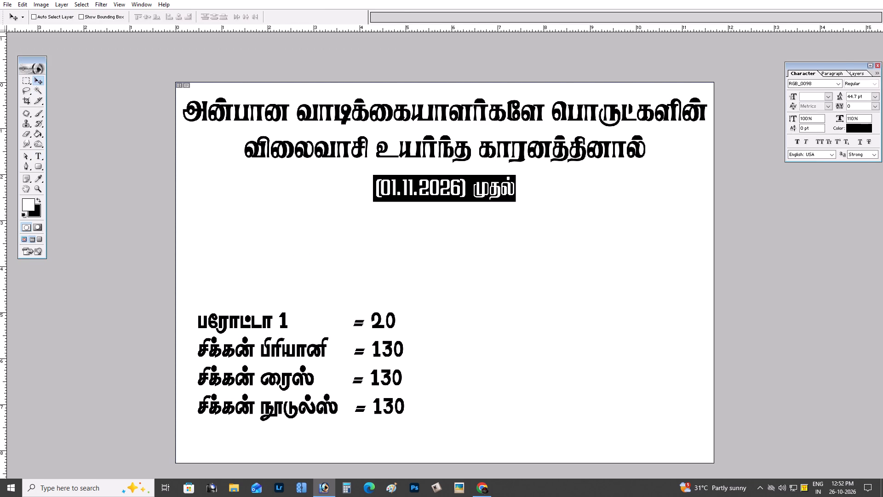
pyautogui.scroll(-8, 212, 214)
pyautogui.hotkey('ctrl', '-')
pyautogui.hotkey('ctrl', '-')
pyautogui.press('Tab')
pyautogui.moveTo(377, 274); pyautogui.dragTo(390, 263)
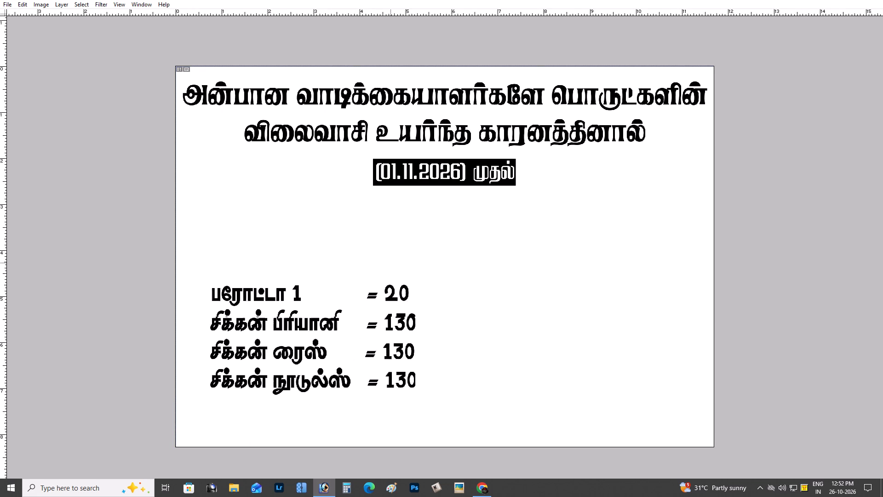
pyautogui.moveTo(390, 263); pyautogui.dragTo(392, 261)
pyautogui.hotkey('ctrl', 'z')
# Duplicate the price list layer and place the copy level with the original, about 5.3 inches to its right, as a second column.
pyautogui.hotkey('ctrl', 'j')
pyautogui.keyDown('shift'); pyautogui.moveTo(247, 353); pyautogui.dragTo(376, 353); pyautogui.keyUp('shift')
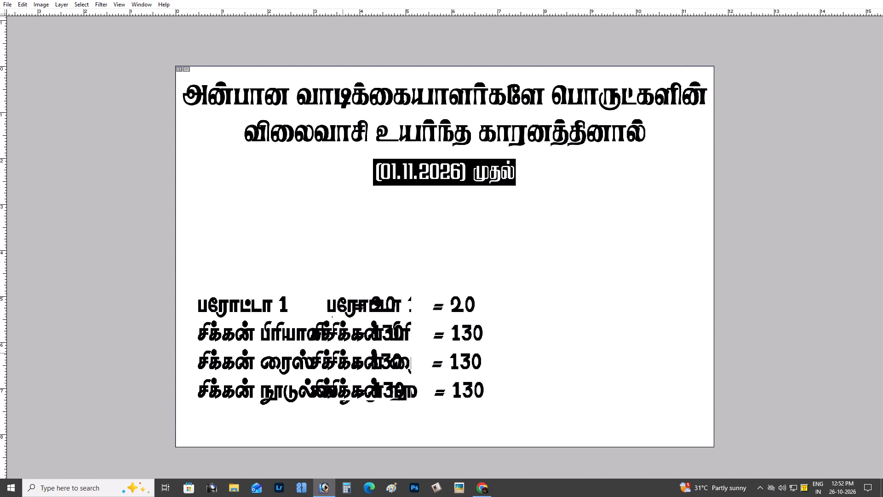
pyautogui.keyDown('shift'); pyautogui.moveTo(376, 353); pyautogui.dragTo(490, 344); pyautogui.keyUp('shift')
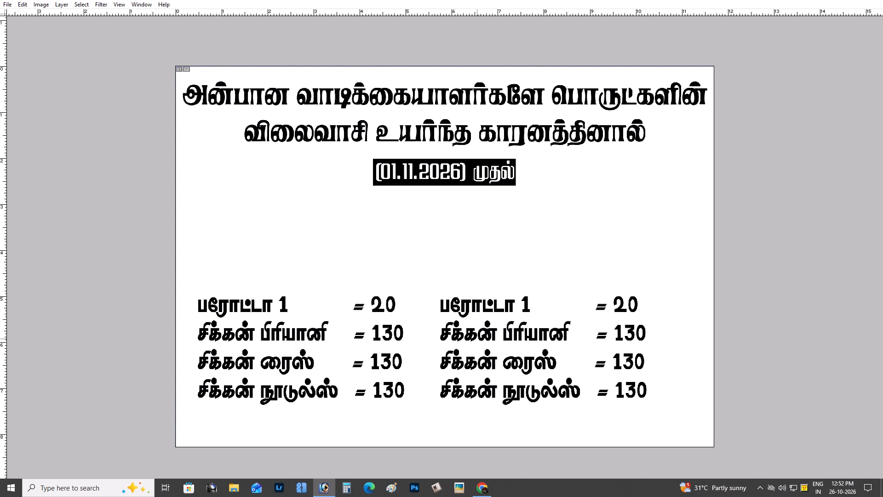
# Replace "பரோட்டா 1" on the second column's first line with சிக்கன் பிரியானி copied from the line below it.
pyautogui.scroll(2, 477, 339)
pyautogui.scroll(-3, 477, 339)
pyautogui.hotkey('ctrl', '+')
pyautogui.hotkey('ctrl', '+')
pyautogui.press('space')
pyautogui.press('space')
pyautogui.press('space')
pyautogui.press('space')
pyautogui.press('space')
pyautogui.press('space')
pyautogui.press('space')
pyautogui.press('space')
pyautogui.press('space')
pyautogui.press('space')
pyautogui.press('space')
pyautogui.press('space')
pyautogui.press('space')
pyautogui.press('space')
pyautogui.press('space')
pyautogui.press('space')
pyautogui.press('space')
pyautogui.press('space')
pyautogui.press('space')
pyautogui.moveTo(482, 341); pyautogui.dragTo(419, 186)
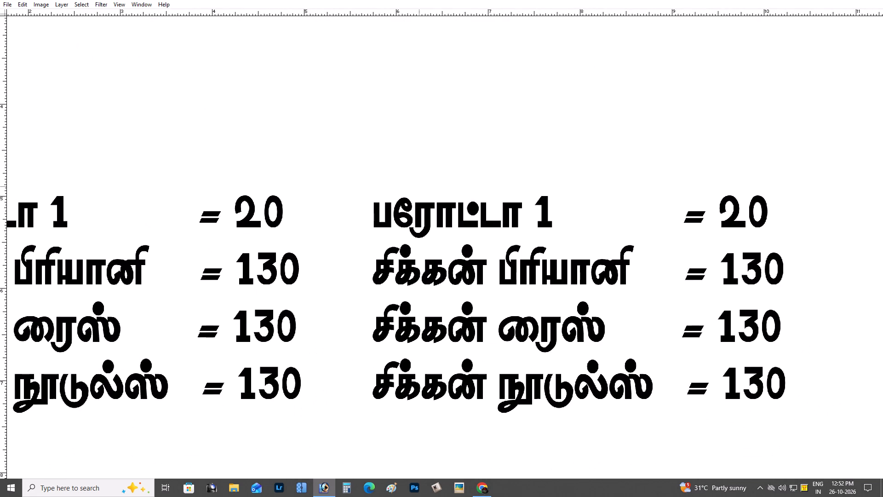
pyautogui.moveTo(419, 186); pyautogui.dragTo(296, 159)
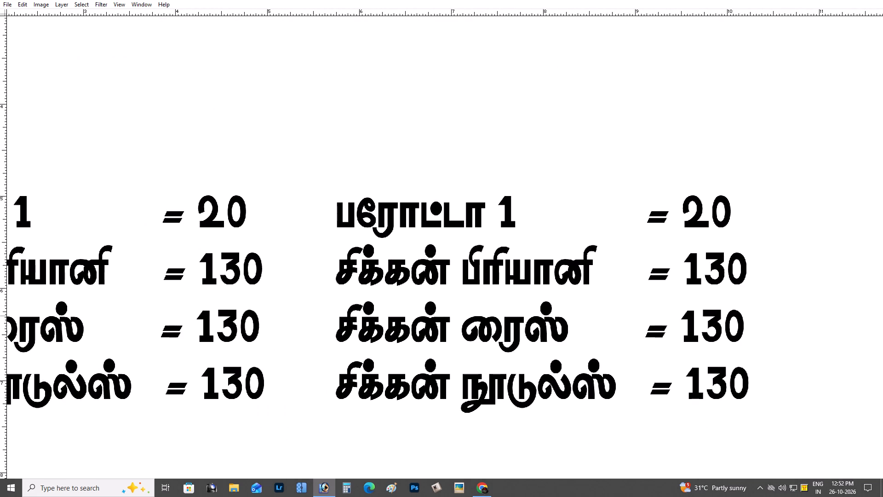
pyautogui.press('t')
pyautogui.press('Tab')
pyautogui.click(39, 159)
pyautogui.press('Tab')
pyautogui.moveTo(352, 271); pyautogui.dragTo(572, 271)
pyautogui.moveTo(337, 282); pyautogui.dragTo(448, 278)
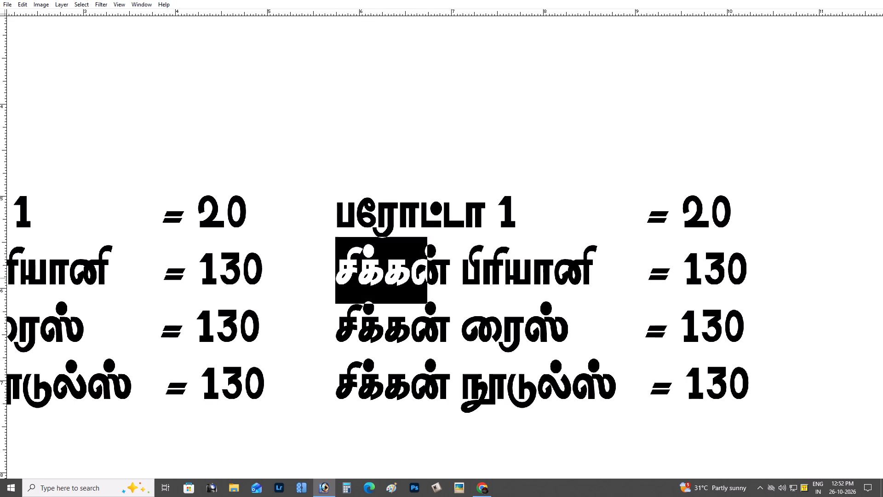
pyautogui.moveTo(448, 278); pyautogui.dragTo(591, 278)
pyautogui.hotkey('ctrl', 'c')
pyautogui.hotkey('ctrl', 'Return')
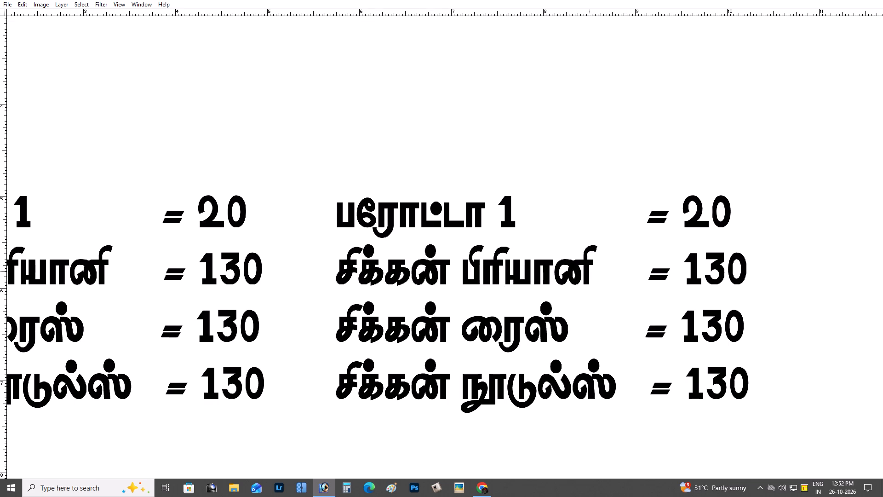
pyautogui.moveTo(334, 215); pyautogui.dragTo(545, 210)
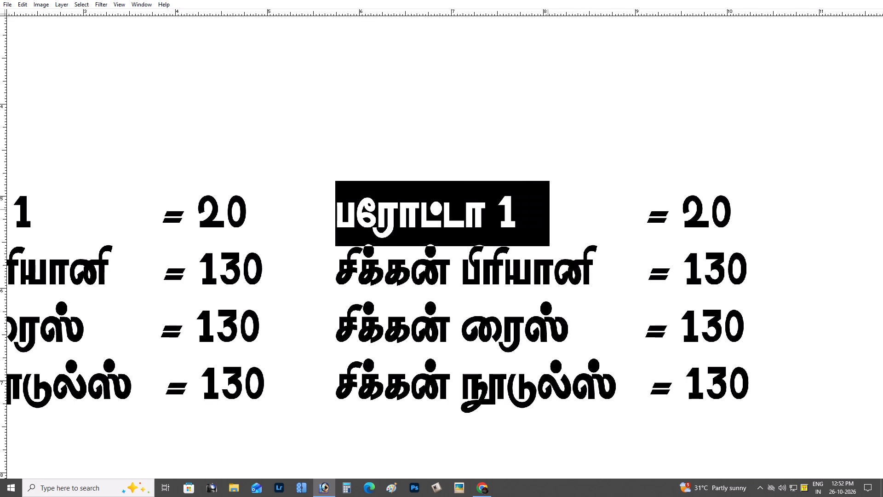
pyautogui.moveTo(545, 210); pyautogui.dragTo(518, 219)
pyautogui.hotkey('ctrl', 'v')
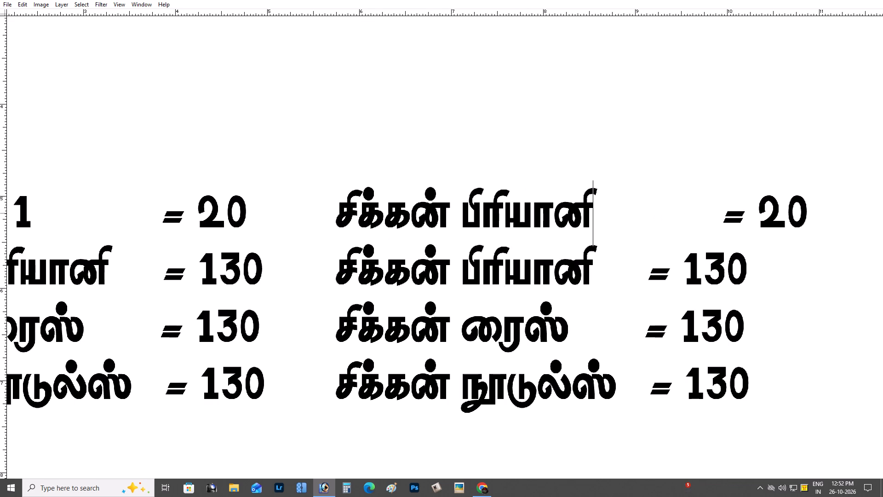
# Remove six spaces before "= 20" on the second column's first line, bringing it closer to the prices below.
pyautogui.click(717, 201)
pyautogui.press('BackSpace')
pyautogui.press('BackSpace')
pyautogui.press('BackSpace')
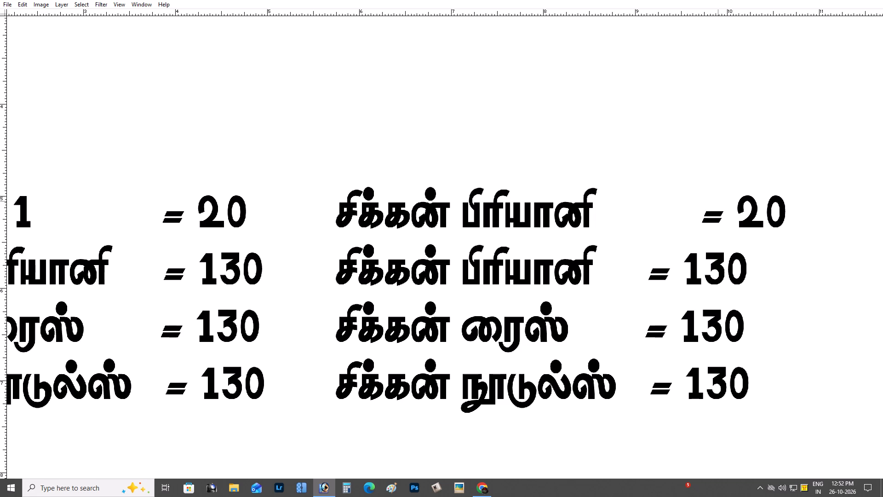
pyautogui.press('BackSpace')
pyautogui.press('BackSpace')
pyautogui.press('BackSpace')
pyautogui.hotkey('ctrl', 'Return')
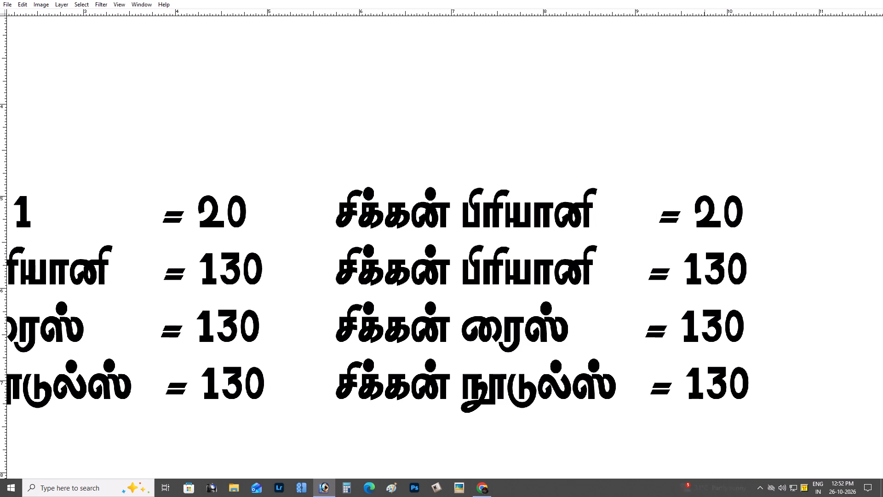
# Replace சிக்கன் with முட்டை on the second column's first line.
pyautogui.moveTo(443, 212); pyautogui.dragTo(344, 213)
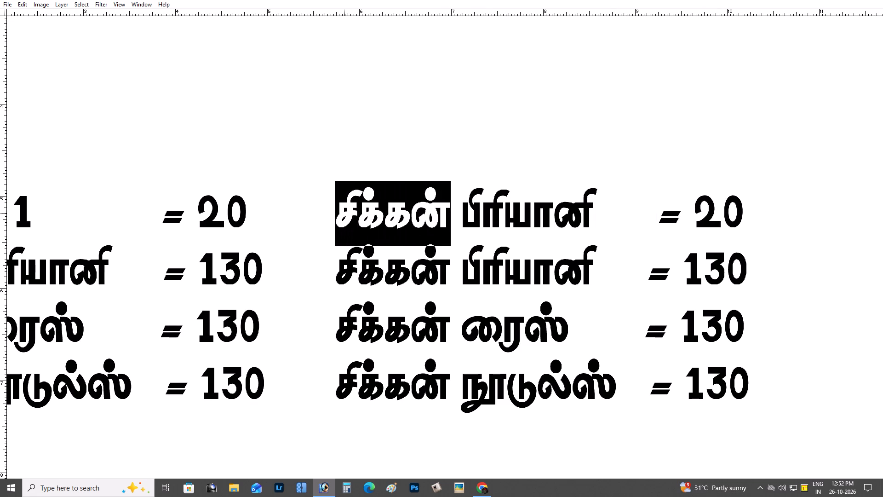
pyautogui.hotkey('shift', 'k')
pyautogui.write('l;')
pyautogui.write('il')
pyautogui.hotkey('ctrl', 'Return')
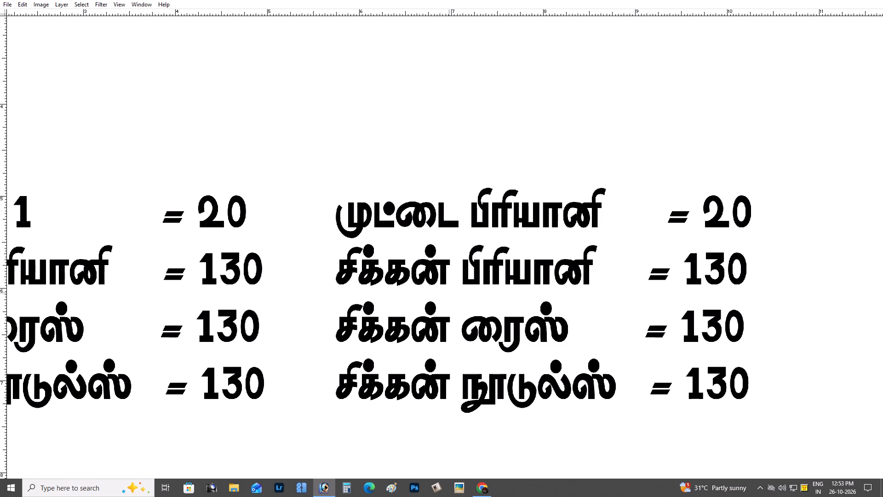
# Duplicate the first column's "சிக்கன் பிரியானி = 130" line directly below the பரோட்டா 1 line, leaving no blank line.
pyautogui.press('space')
pyautogui.press('space')
pyautogui.press('space')
pyautogui.press('space')
pyautogui.press('space')
pyautogui.press('space')
pyautogui.press('space')
pyautogui.press('space')
pyautogui.press('space')
pyautogui.press('space')
pyautogui.press('space')
pyautogui.press('space')
pyautogui.press('space')
pyautogui.press('space')
pyautogui.press('space')
pyautogui.press('space')
pyautogui.moveTo(458, 300); pyautogui.dragTo(723, 249)
pyautogui.moveTo(461, 298); pyautogui.dragTo(501, 283)
pyautogui.tripleClick(240, 261)
pyautogui.click(240, 261)
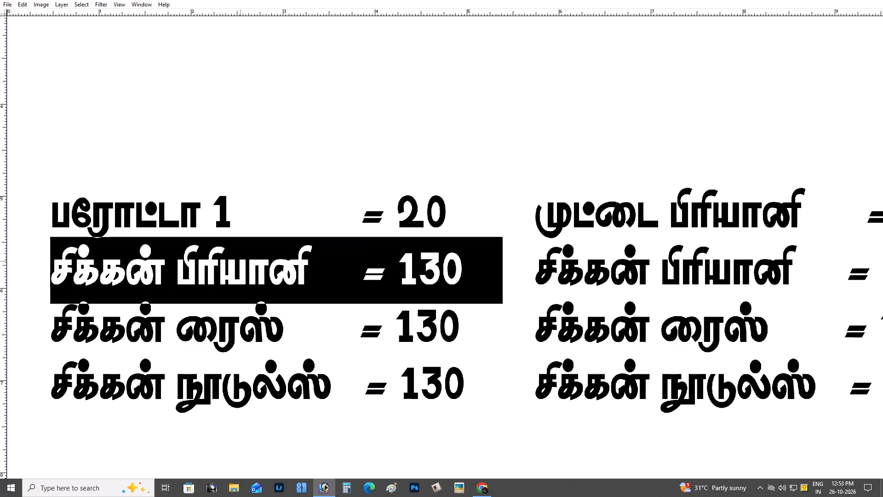
pyautogui.hotkey('ctrl', 'c')
pyautogui.hotkey('ctrl', 'Return')
pyautogui.click(447, 217)
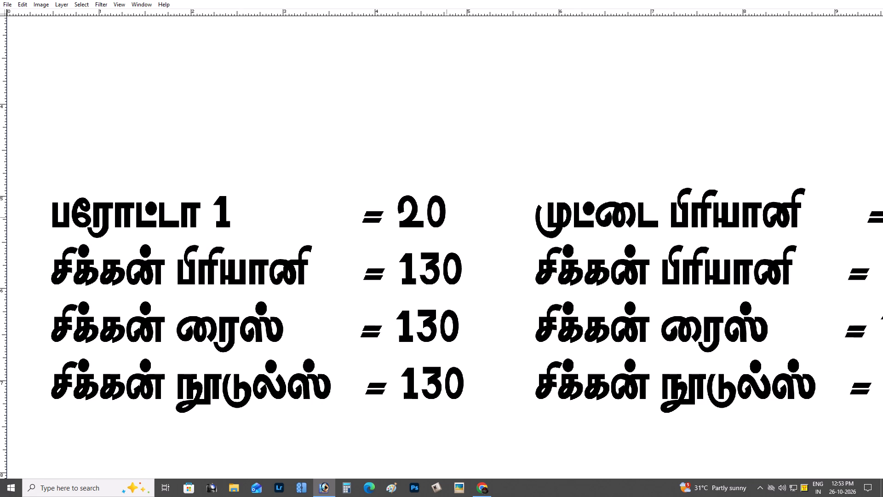
pyautogui.press('Return')
pyautogui.hotkey('ctrl', 'v')
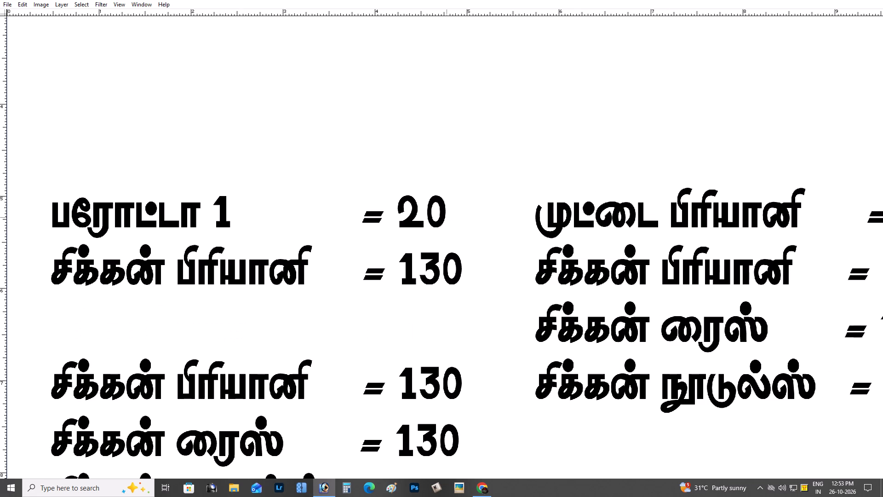
pyautogui.press('BackSpace')
pyautogui.hotkey('ctrl', 'Return')
# Replace சிக்கன் with கொத்து on the first column's second line.
pyautogui.scroll(-4, 373, 277)
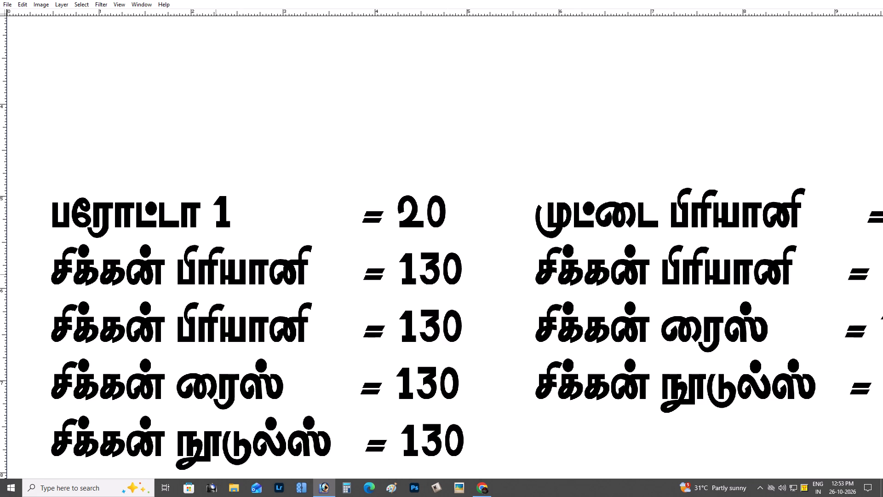
pyautogui.moveTo(59, 267); pyautogui.dragTo(164, 267)
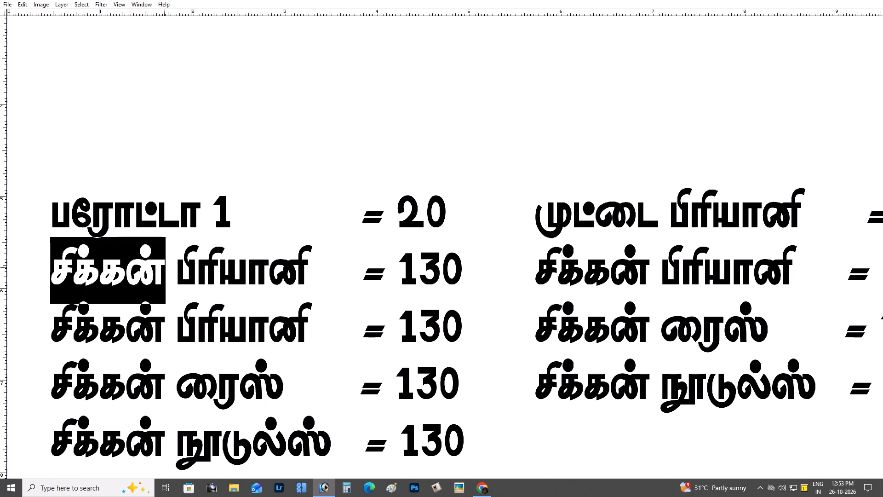
pyautogui.moveTo(164, 267); pyautogui.dragTo(163, 267)
pyautogui.press('b')
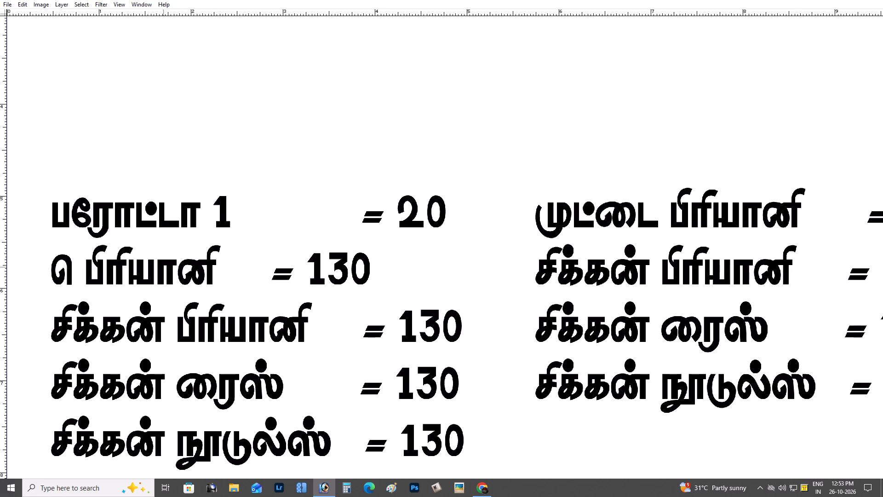
pyautogui.write('gh')
pyautogui.press('BackSpace')
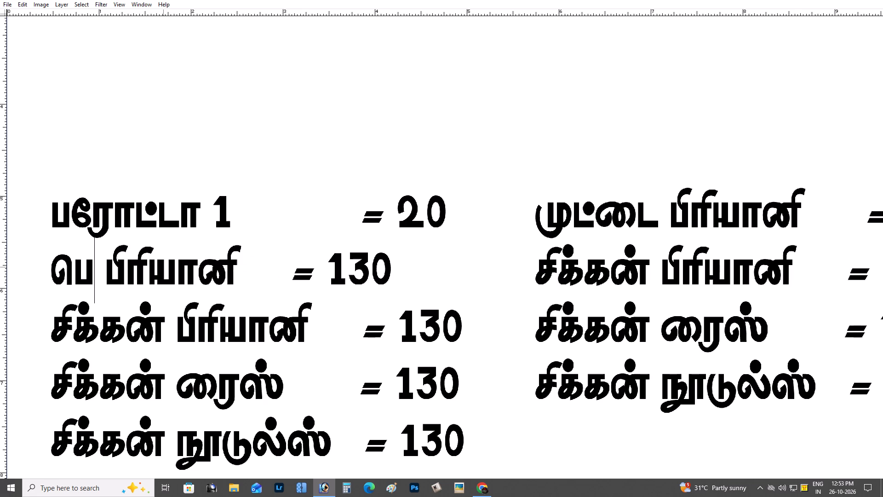
pyautogui.press('BackSpace')
pyautogui.press('f')
pyautogui.write('hj;')
pyautogui.hotkey('shift', 'j')
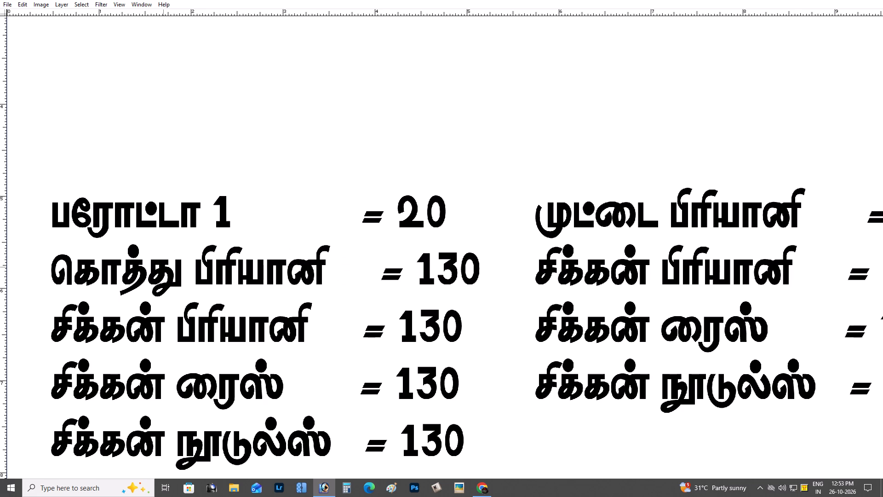
pyautogui.hotkey('ctrl', 'Return')
# Replace பிரியானி on the கொத்து line with பரோட்டா copied from the line above.
pyautogui.moveTo(54, 209); pyautogui.dragTo(197, 209)
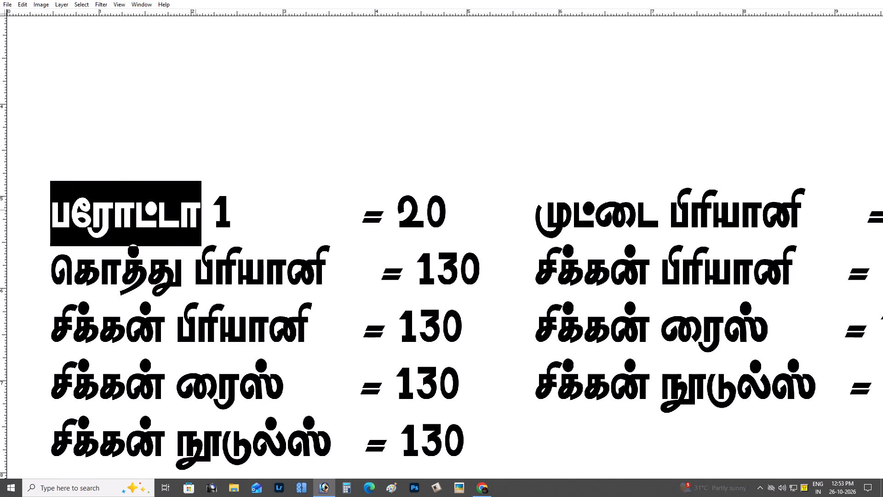
pyautogui.hotkey('ctrl', 'c')
pyautogui.hotkey('ctrl', 'Return')
pyautogui.moveTo(199, 270); pyautogui.dragTo(329, 278)
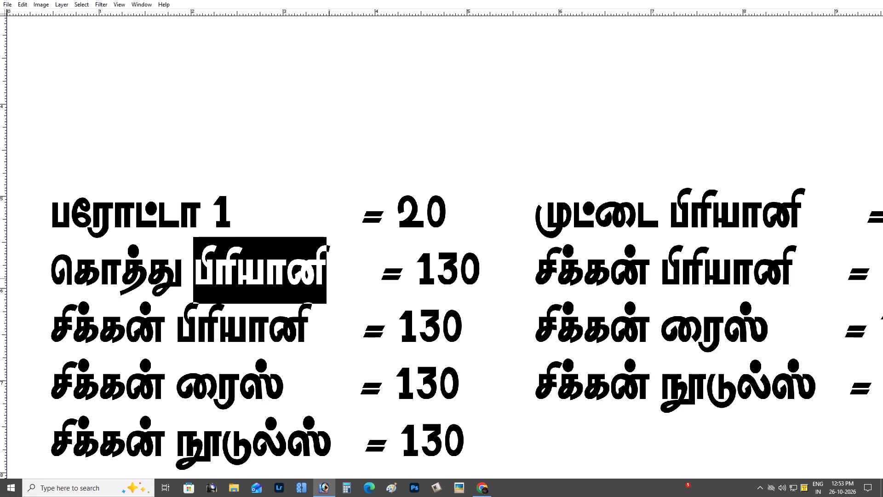
pyautogui.hotkey('ctrl', 'v')
pyautogui.hotkey('ctrl', 'Return')
# Reduce the gap before "= 130" on the கொத்து பரோட்டா line to a single space.
pyautogui.click(399, 275)
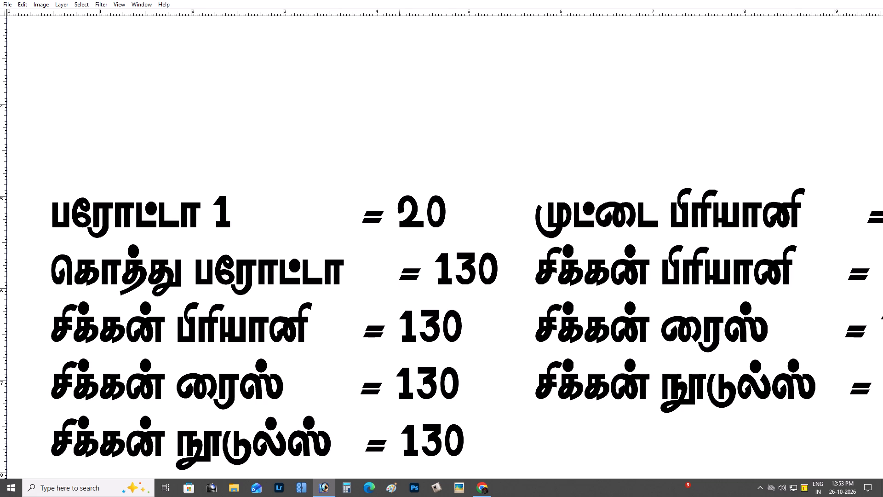
pyautogui.press('BackSpace')
pyautogui.press('BackSpace')
pyautogui.press('BackSpace')
pyautogui.press('BackSpace')
pyautogui.press('BackSpace')
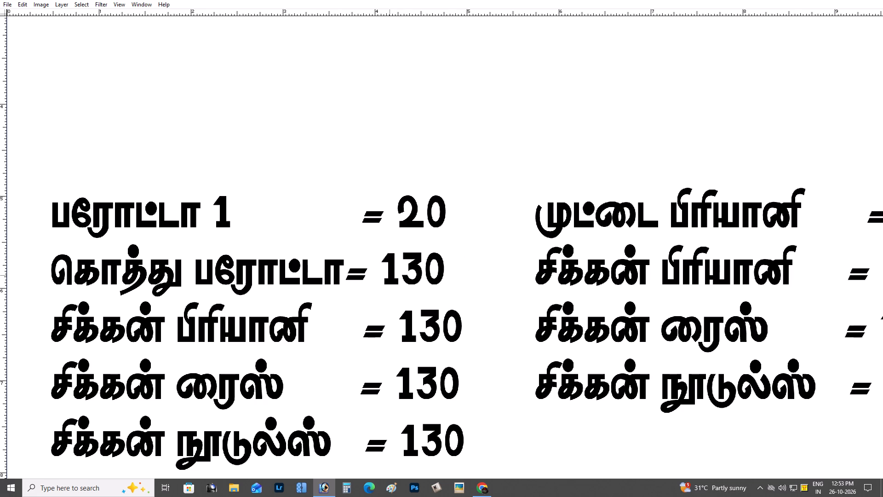
pyautogui.press('space')
pyautogui.hotkey('ctrl', 'Return')
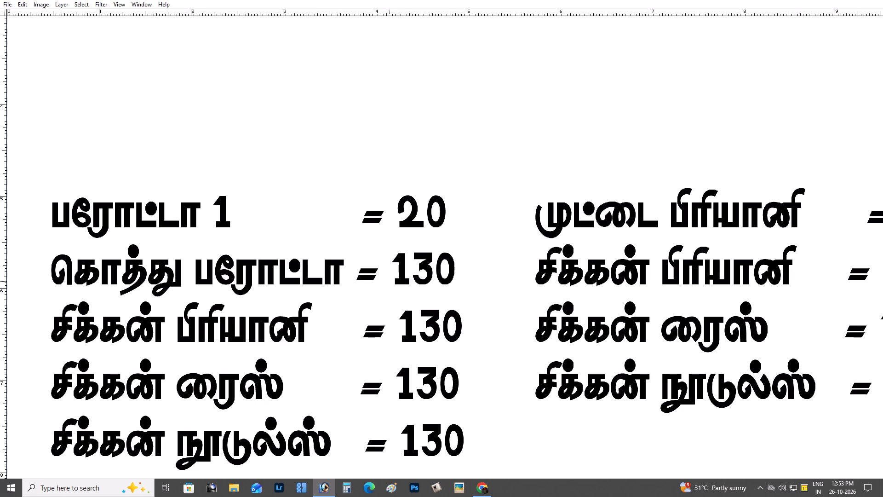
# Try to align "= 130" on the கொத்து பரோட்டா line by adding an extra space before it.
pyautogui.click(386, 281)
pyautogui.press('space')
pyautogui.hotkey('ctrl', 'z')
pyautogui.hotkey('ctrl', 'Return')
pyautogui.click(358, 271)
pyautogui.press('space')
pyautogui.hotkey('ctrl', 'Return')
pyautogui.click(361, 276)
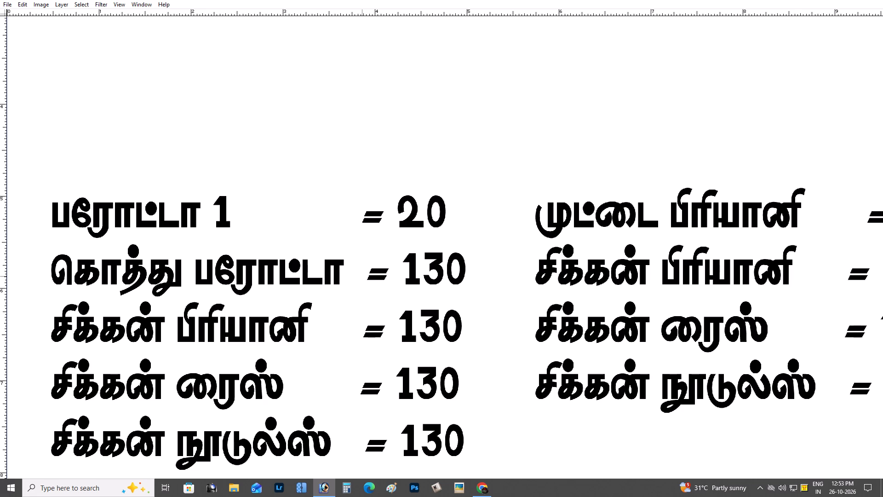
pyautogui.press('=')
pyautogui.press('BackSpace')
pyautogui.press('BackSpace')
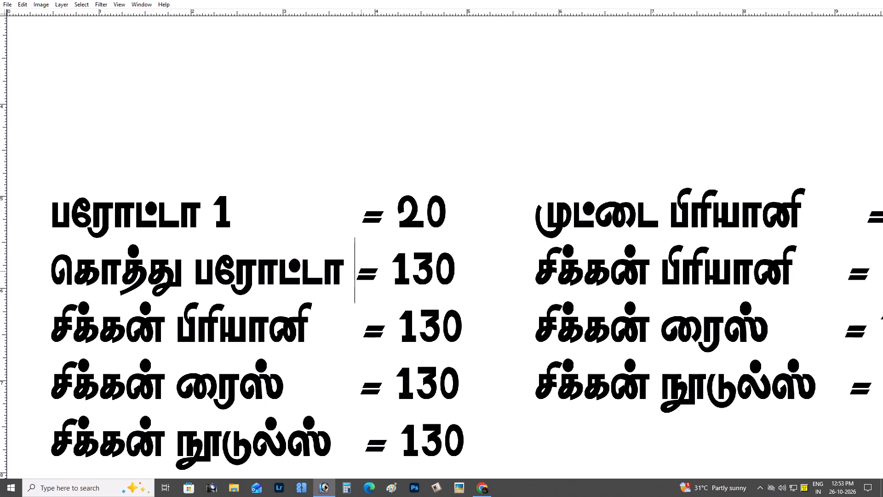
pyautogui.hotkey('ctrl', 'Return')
# Enlarge only the space before "= 130" on the கொத்து பரோட்டா line by seven font-size increments to fine-tune its alignment.
pyautogui.scroll(-5, 755, 185)
pyautogui.scroll(-8, 417, 236)
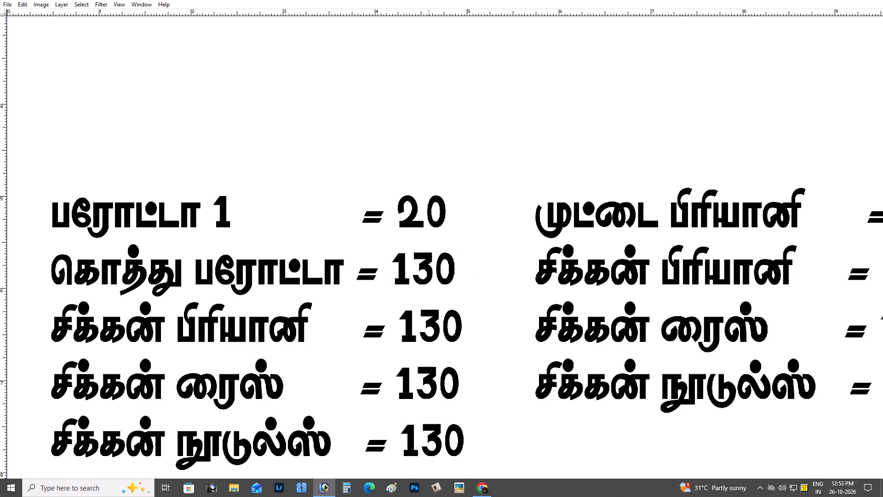
pyautogui.scroll(-5, 429, 240)
pyautogui.scroll(-5, 382, 254)
pyautogui.press('space')
pyautogui.moveTo(369, 304); pyautogui.dragTo(369, 266)
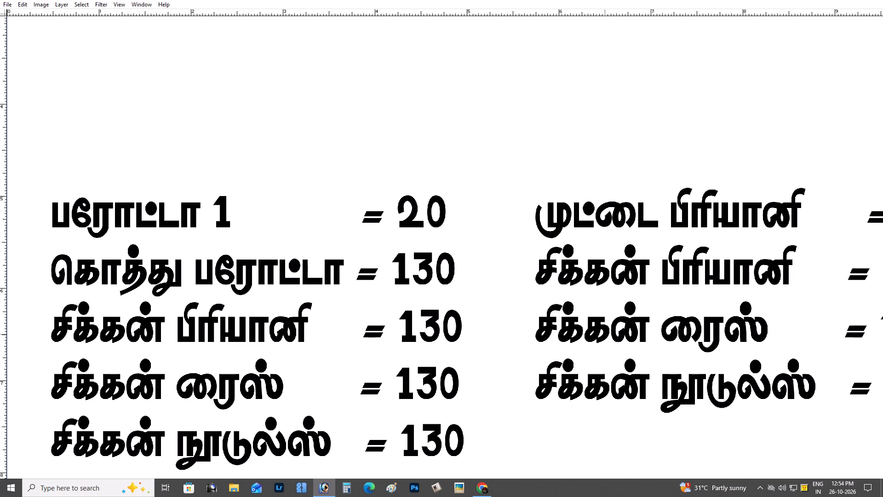
pyautogui.moveTo(343, 269); pyautogui.dragTo(350, 270)
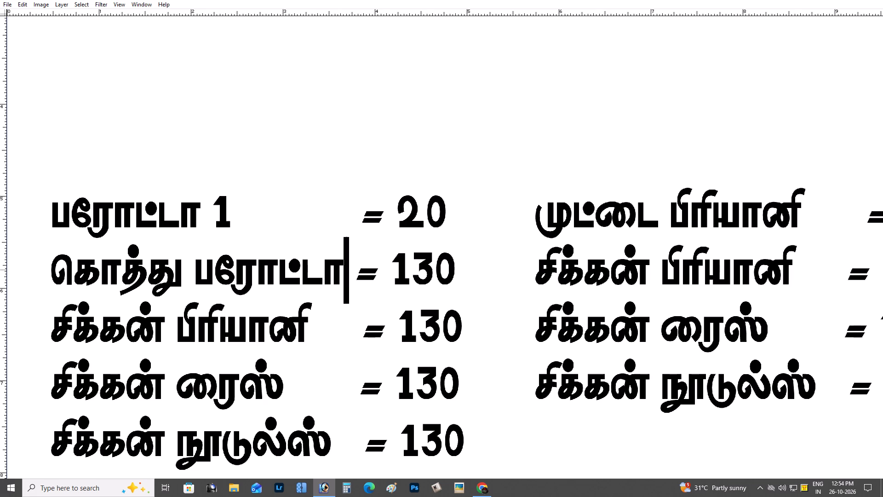
pyautogui.moveTo(350, 270); pyautogui.dragTo(352, 271)
pyautogui.hotkey('ctrl', 'shift', '.')
pyautogui.hotkey('ctrl', 'shift', '.')
pyautogui.hotkey('ctrl', 'shift', '.')
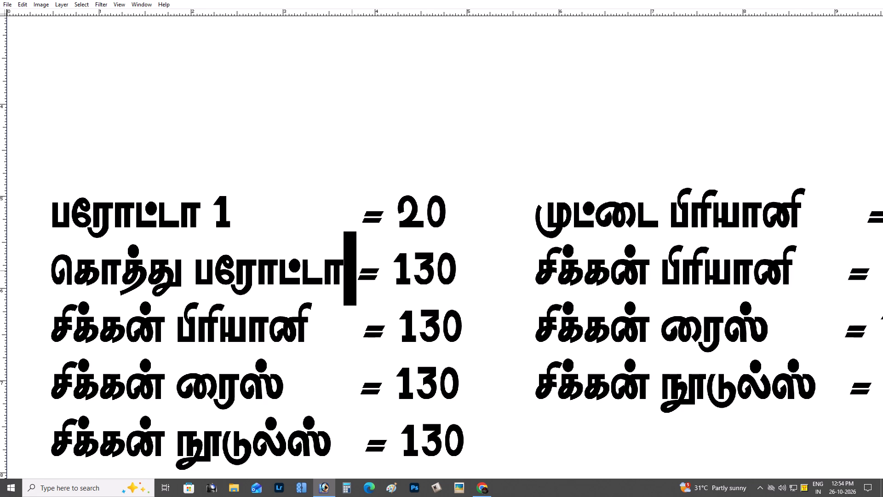
pyautogui.hotkey('ctrl', 'shift', '.')
pyautogui.hotkey('ctrl', 'shift', '.')
pyautogui.hotkey('ctrl', 'shift', '.')
pyautogui.hotkey('ctrl', 'shift', '.')
pyautogui.hotkey('ctrl', 'Return')
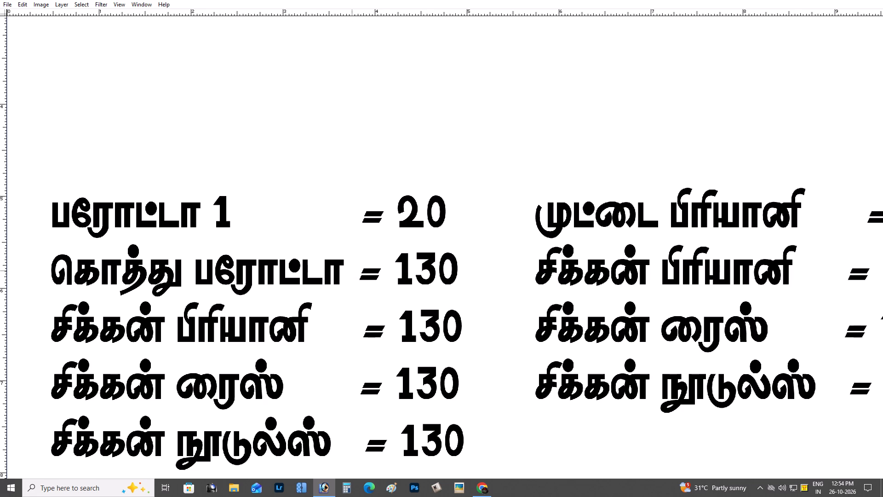
# Review the whole notice page, checking the heading, date line and the alignment of both price columns.
pyautogui.hotkey('ctrl', '-')
pyautogui.hotkey('ctrl', '-')
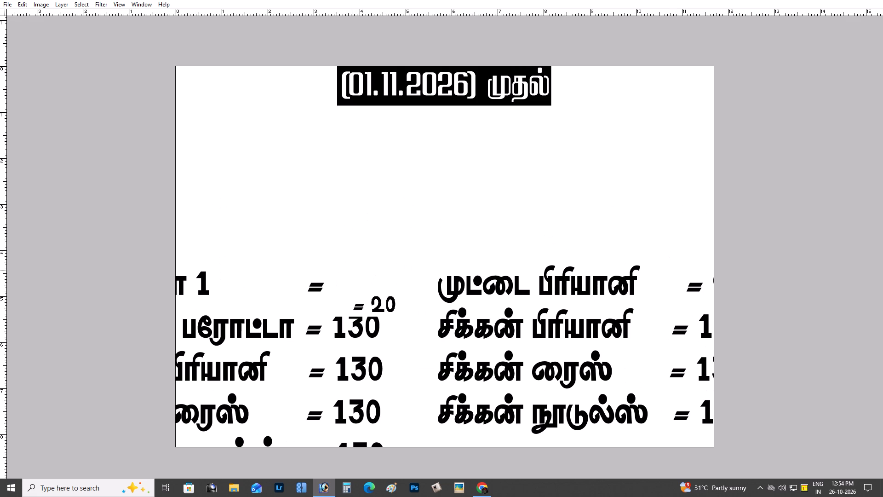
pyautogui.scroll(-1, 409, 258)
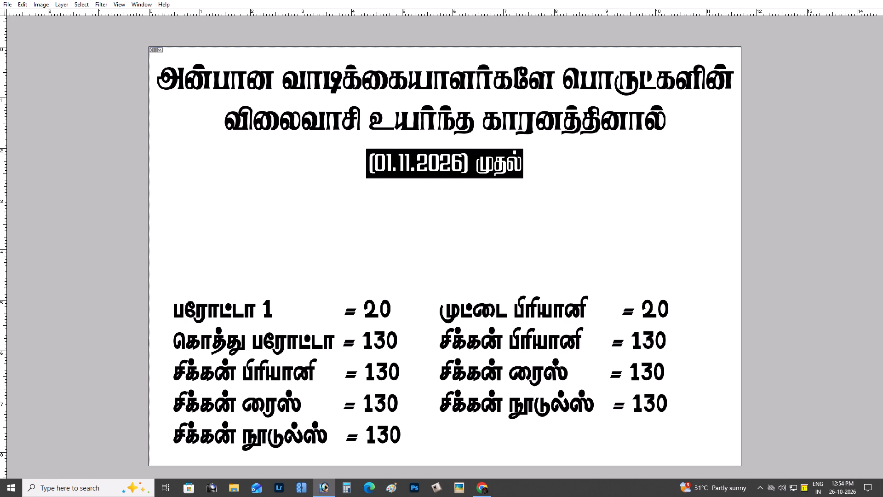
pyautogui.scroll(-1, 467, 329)
pyautogui.scroll(1, 467, 329)
pyautogui.hotkey('ctrl', '-')
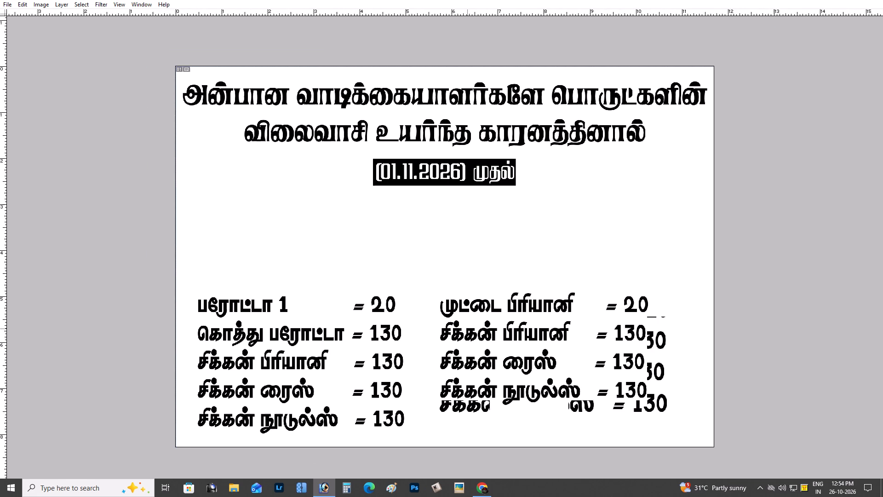
pyautogui.scroll(-1, 467, 329)
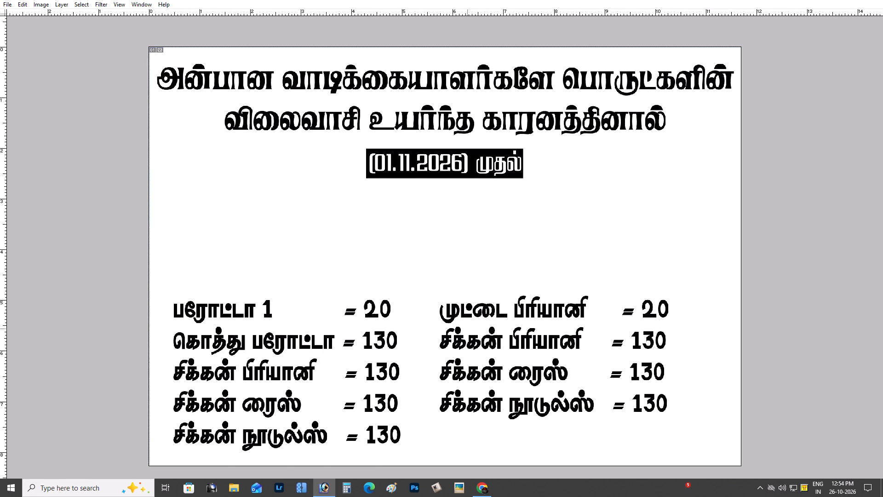
pyautogui.scroll(1, 467, 329)
pyautogui.scroll(-1, 467, 329)
pyautogui.scroll(1, 467, 329)
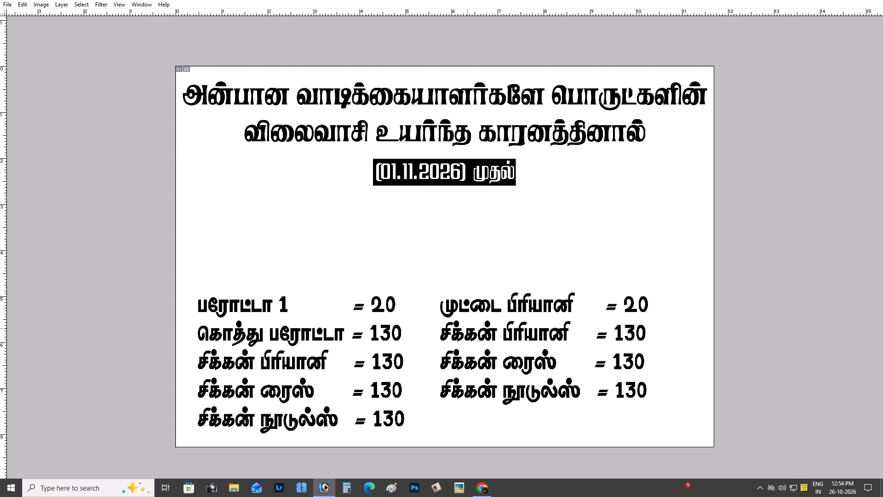
pyautogui.scroll(-1, 467, 329)
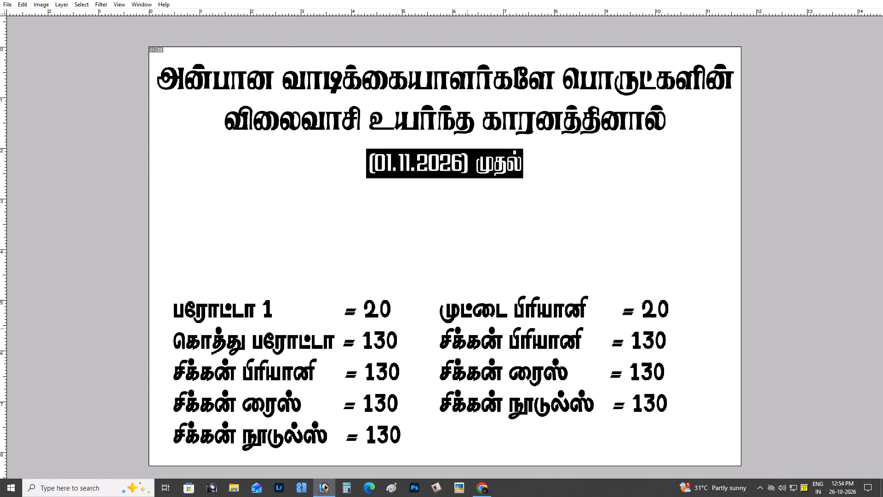
pyautogui.scroll(1, 460, 286)
pyautogui.scroll(-3, 460, 286)
pyautogui.scroll(3, 460, 286)
pyautogui.hotkey('ctrl', '-')
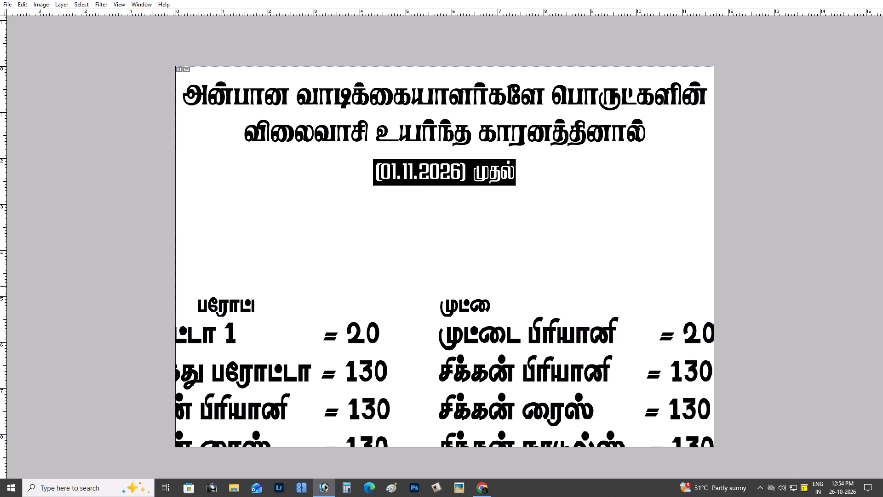
pyautogui.scroll(-1, 460, 286)
pyautogui.scroll(1, 460, 286)
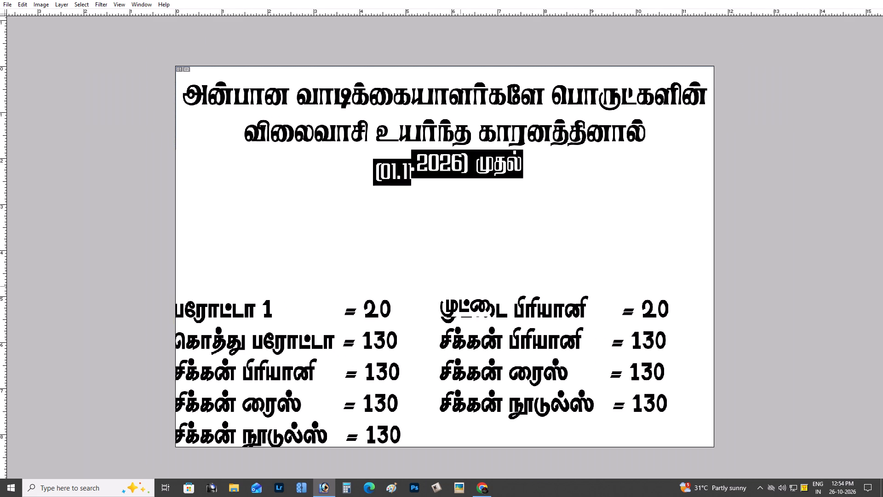
pyautogui.scroll(-1, 460, 286)
pyautogui.scroll(1, 460, 286)
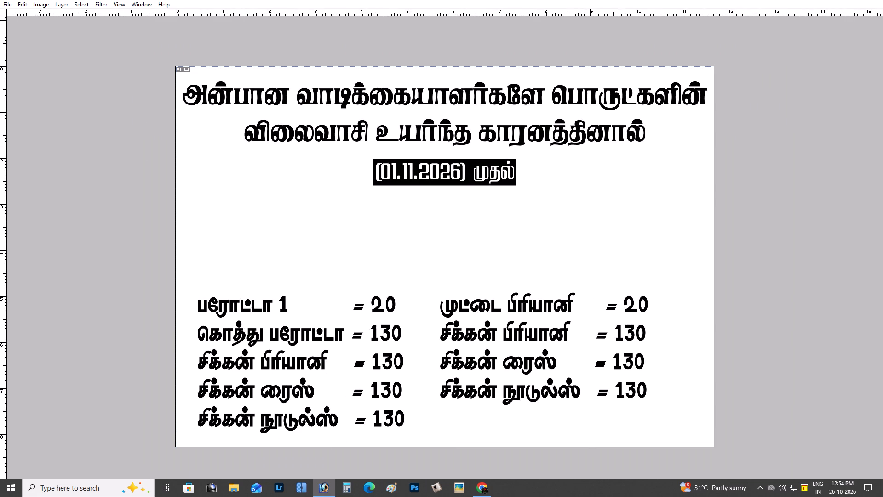
# Replace பிரியானி with சில்லி பரோட்டா on the second line of the second price column.
pyautogui.moveTo(505, 341); pyautogui.dragTo(568, 345)
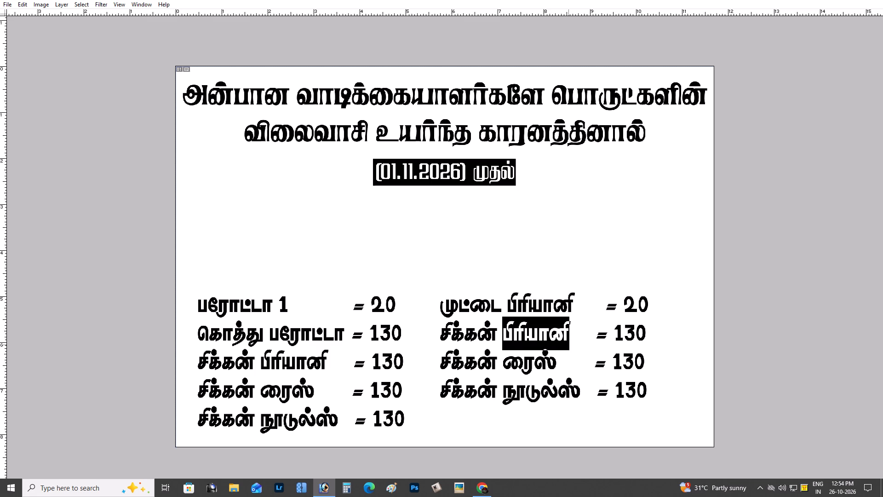
pyautogui.moveTo(568, 345); pyautogui.dragTo(568, 345)
pyautogui.write('rp')
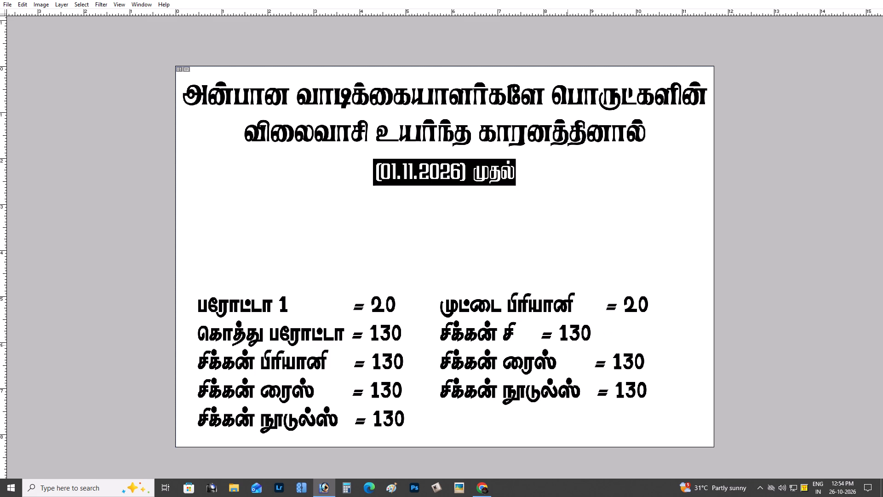
pyautogui.write('y;yp')
pyautogui.press('space')
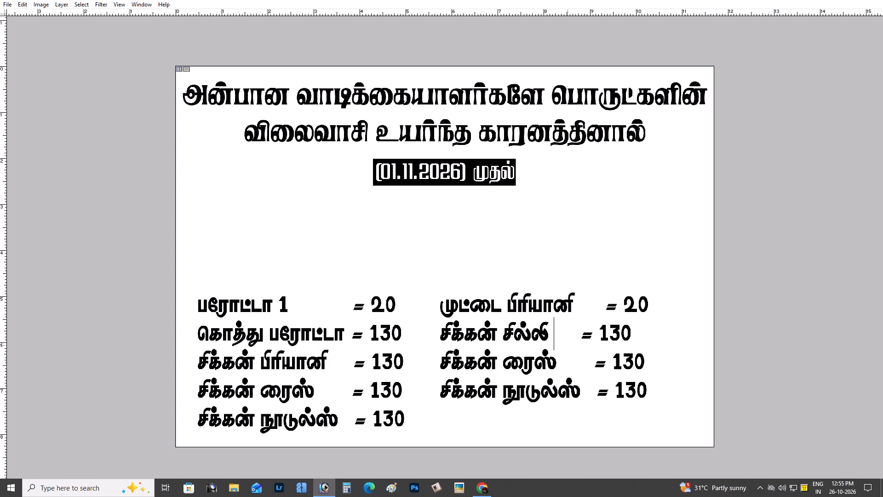
pyautogui.press('v')
pyautogui.press('BackSpace')
pyautogui.press('g')
pyautogui.write('nu')
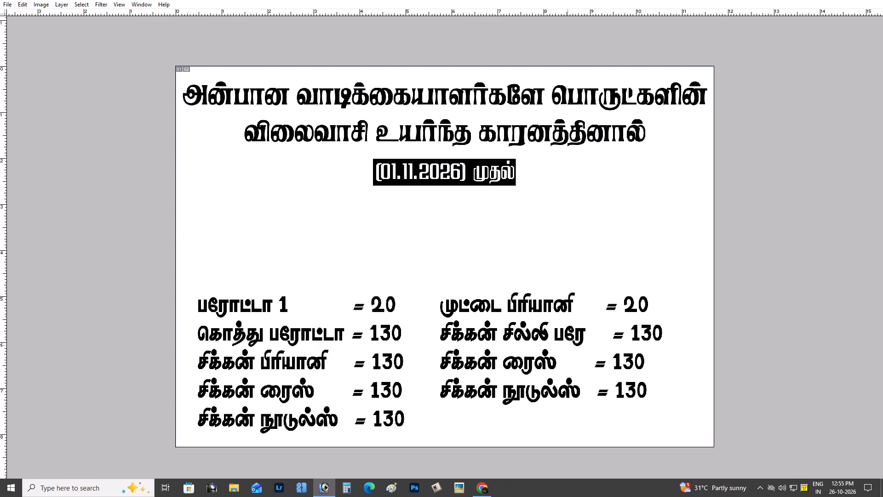
pyautogui.write('hl;l')
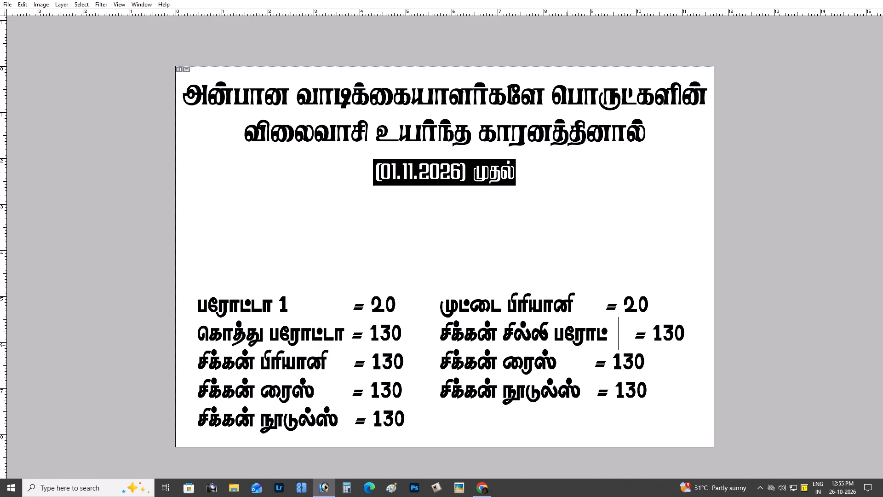
pyautogui.press('h')
pyautogui.hotkey('ctrl', 'Return')
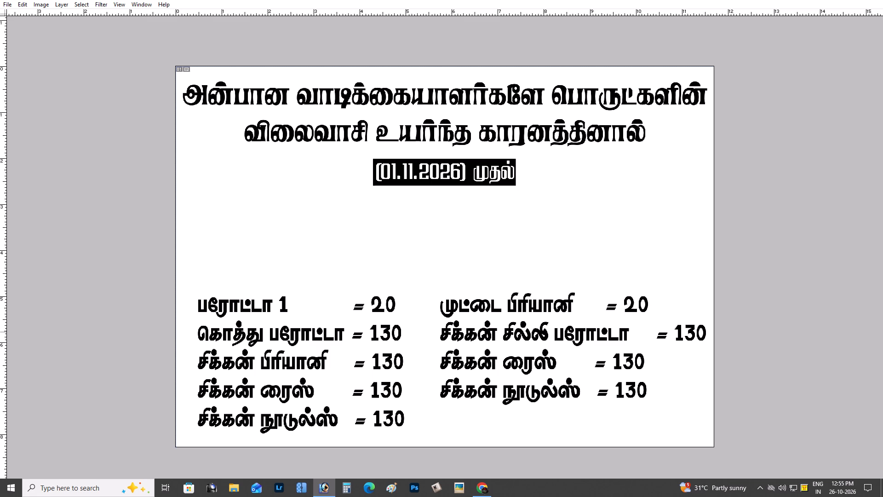
pyautogui.moveTo(627, 333); pyautogui.dragTo(623, 334)
pyautogui.hotkey('ctrl', 'Return')
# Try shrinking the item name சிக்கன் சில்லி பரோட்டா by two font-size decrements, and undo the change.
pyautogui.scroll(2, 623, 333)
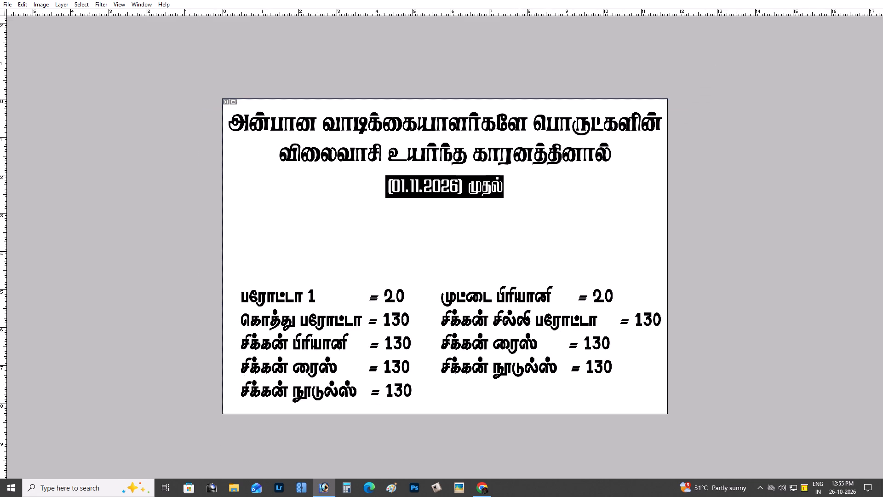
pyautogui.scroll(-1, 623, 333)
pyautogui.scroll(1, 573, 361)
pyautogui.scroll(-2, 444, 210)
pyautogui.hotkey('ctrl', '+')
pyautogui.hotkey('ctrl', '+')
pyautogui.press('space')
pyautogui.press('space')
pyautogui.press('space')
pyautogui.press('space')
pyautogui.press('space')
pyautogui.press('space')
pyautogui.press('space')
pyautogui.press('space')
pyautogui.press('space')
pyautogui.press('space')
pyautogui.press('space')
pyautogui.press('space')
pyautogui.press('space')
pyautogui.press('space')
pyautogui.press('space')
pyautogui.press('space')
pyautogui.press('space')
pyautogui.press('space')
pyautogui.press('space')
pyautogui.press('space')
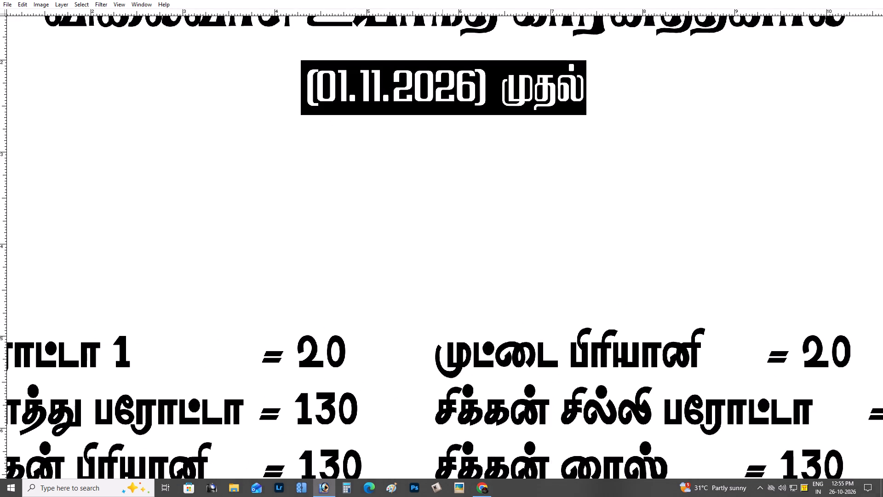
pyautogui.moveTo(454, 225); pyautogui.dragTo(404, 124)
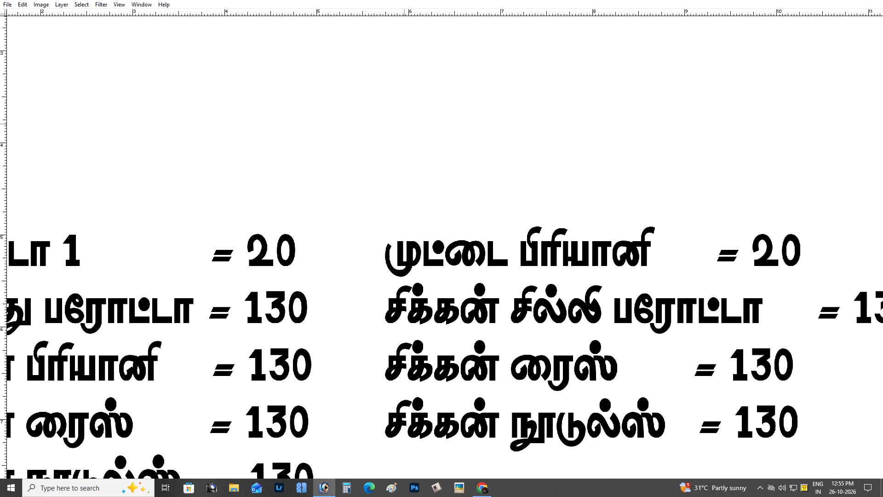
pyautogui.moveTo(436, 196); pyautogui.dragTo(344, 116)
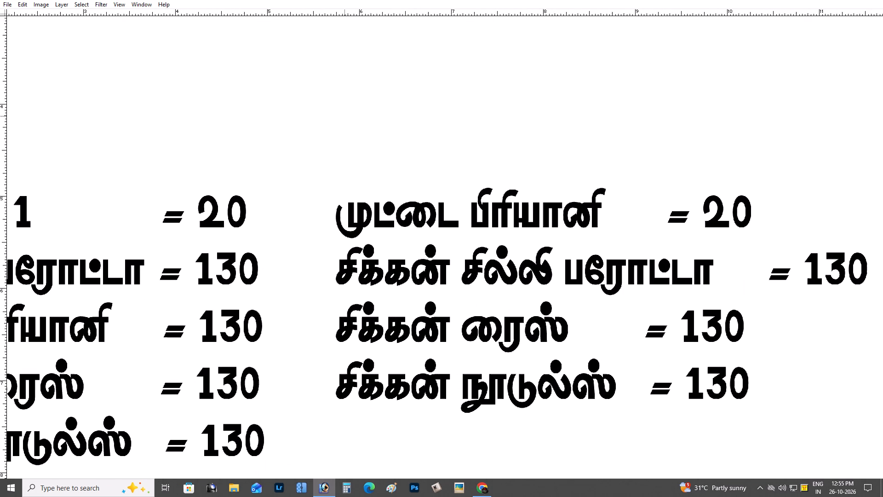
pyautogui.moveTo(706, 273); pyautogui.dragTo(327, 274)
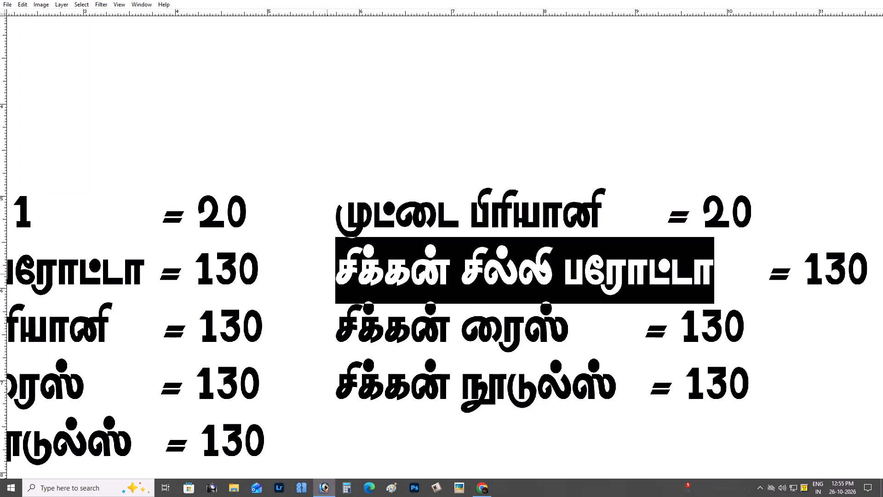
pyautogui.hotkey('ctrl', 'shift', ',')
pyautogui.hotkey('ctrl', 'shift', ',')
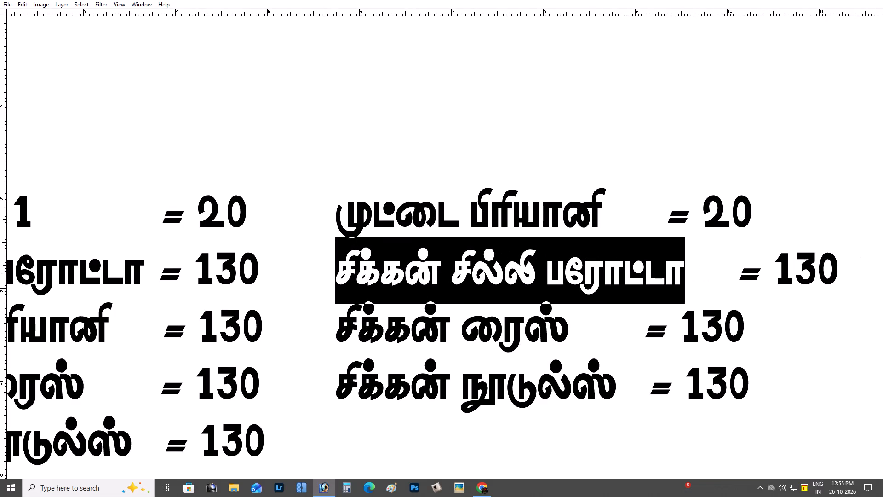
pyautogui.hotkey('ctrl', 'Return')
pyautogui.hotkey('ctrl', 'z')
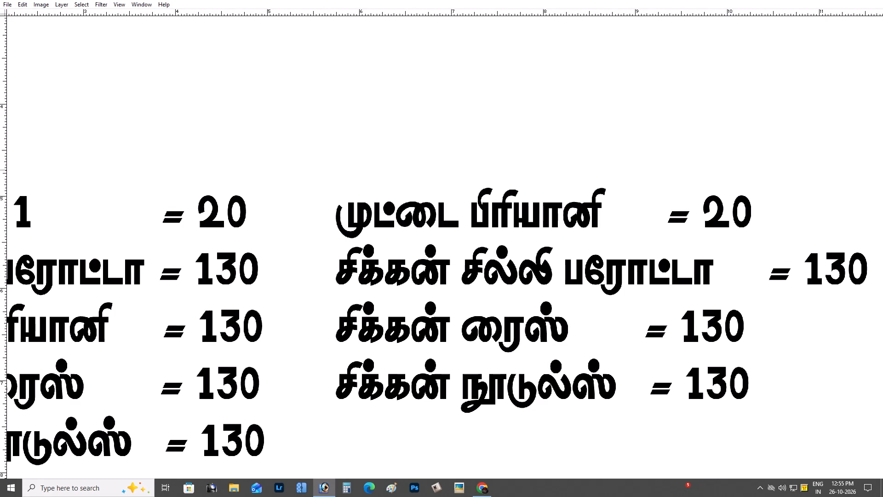
# Push "= 20" outward on the முட்டை பிரியானி line by inserting ten spaces before it.
pyautogui.hotkey('ctrl', '-')
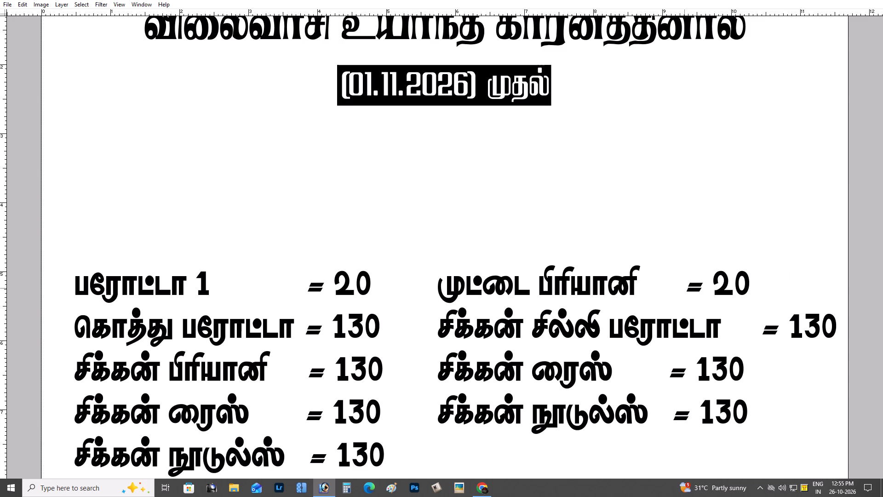
pyautogui.click(684, 288)
pyautogui.press('space')
pyautogui.press('space')
pyautogui.press('space')
pyautogui.press('space')
pyautogui.press('space')
pyautogui.press('space')
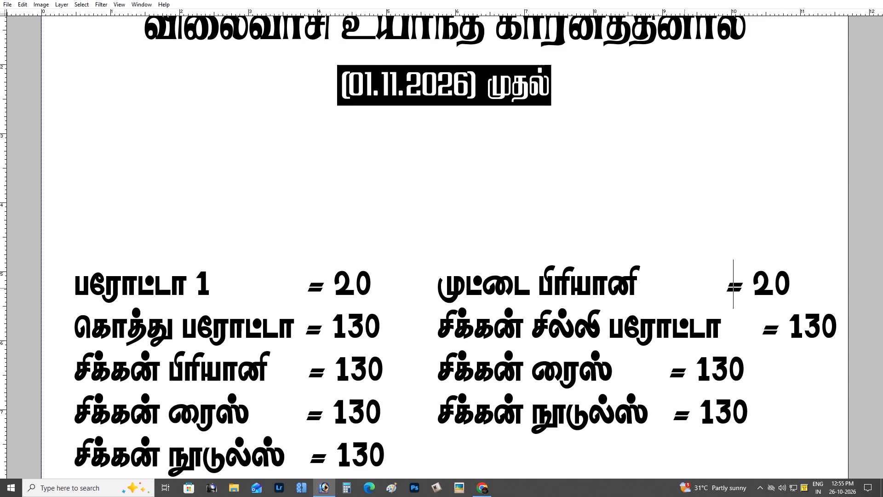
pyautogui.press('space')
pyautogui.press('space')
pyautogui.press('space')
pyautogui.press('space')
pyautogui.hotkey('ctrl', 'Return')
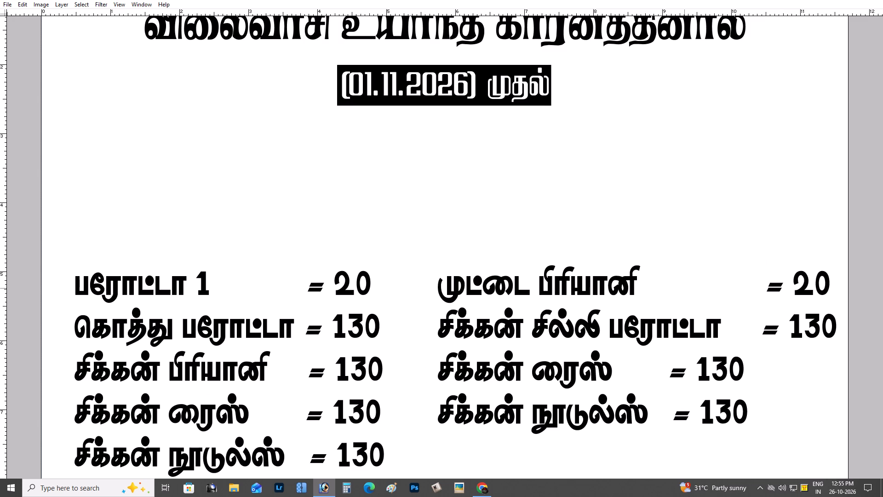
# Delete the whole gap before "= 130" on the சிக்கன் சில்லி பரோட்டா line so the price directly follows the name.
pyautogui.scroll(-5, 688, 295)
pyautogui.click(741, 334)
pyautogui.click(764, 331)
pyautogui.press('BackSpace')
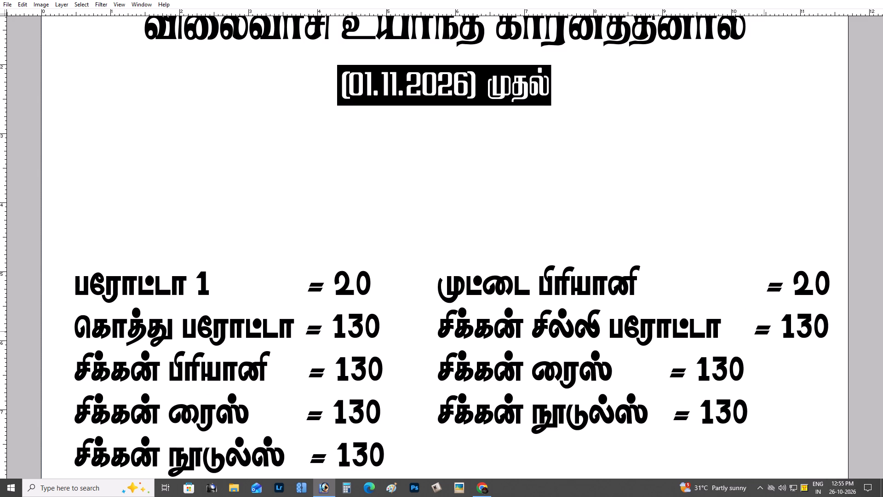
pyautogui.press('BackSpace')
pyautogui.press('BackSpace')
pyautogui.press('BackSpace')
pyautogui.press('BackSpace')
pyautogui.press('BackSpace')
pyautogui.press('BackSpace')
pyautogui.hotkey('ctrl', 'Return')
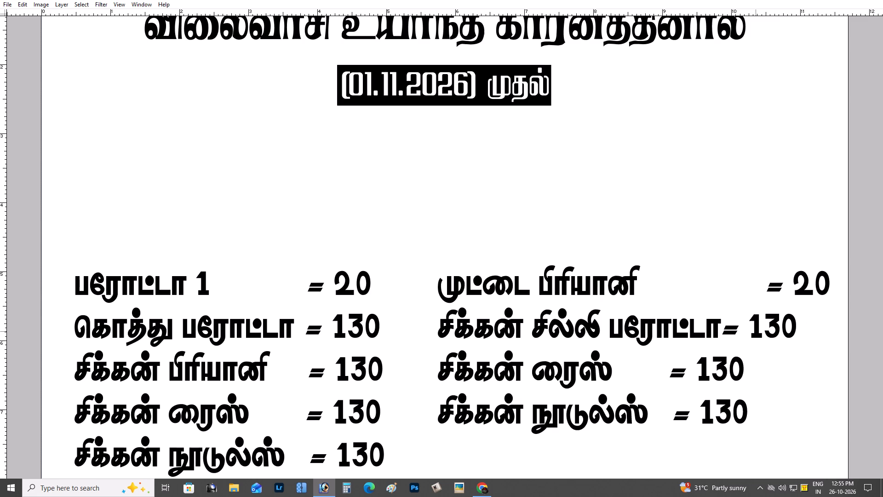
# Remove five spaces before "= 20" on the முட்டை பிரியானி line to align it with the price below.
pyautogui.click(758, 294)
pyautogui.press('BackSpace')
pyautogui.press('BackSpace')
pyautogui.press('BackSpace')
pyautogui.press('BackSpace')
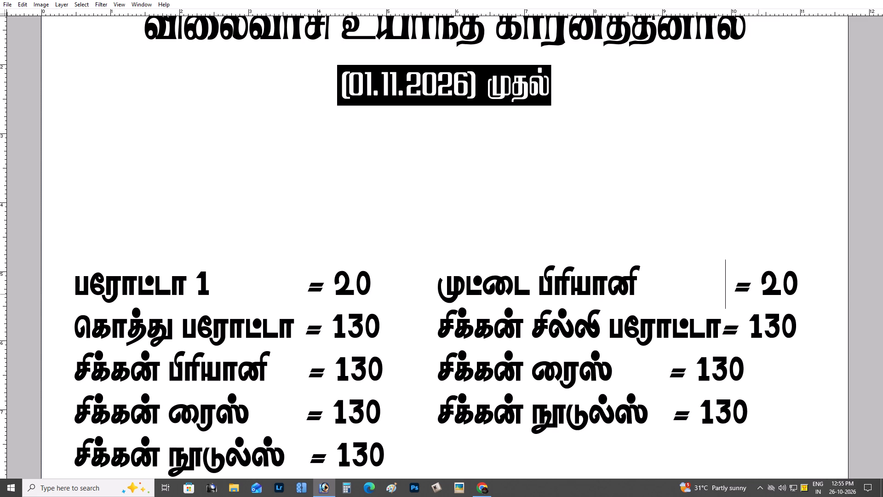
pyautogui.press('BackSpace')
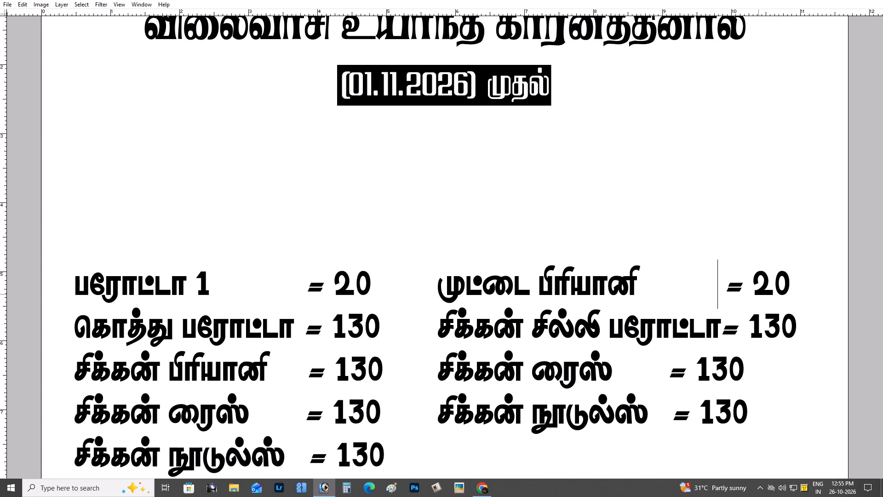
pyautogui.hotkey('ctrl', 'Return')
pyautogui.scroll(-5, 788, 266)
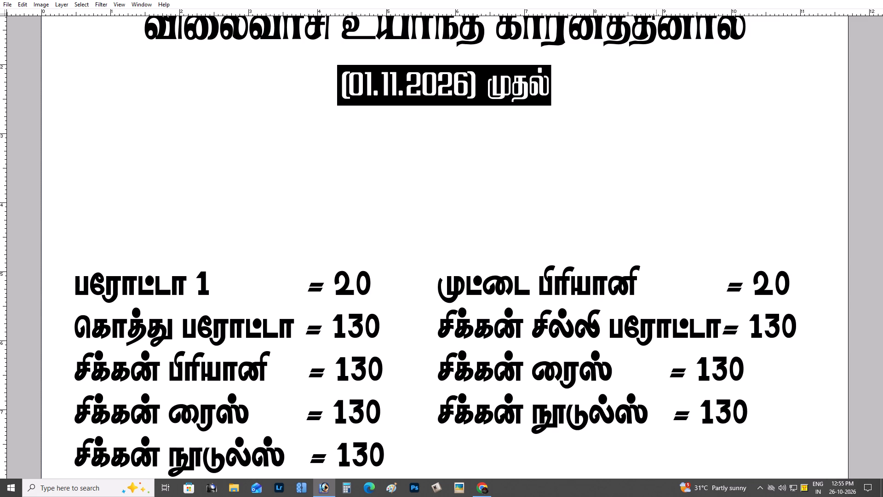
# Align "= 130" on the second column's சிக்கன் ரைஸ் line with the prices above by inserting seven spaces before it.
pyautogui.click(648, 375)
pyautogui.press('space')
pyautogui.press('space')
pyautogui.press('space')
pyautogui.press('space')
pyautogui.press('space')
pyautogui.press('space')
pyautogui.press('space')
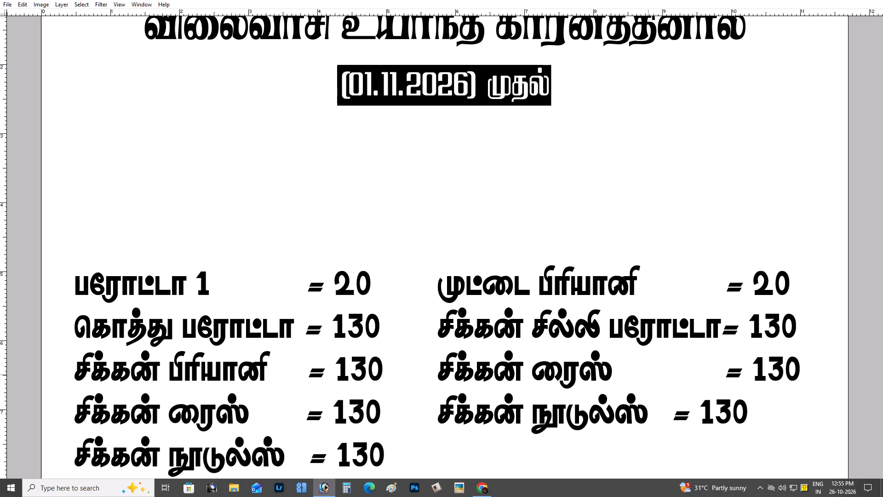
pyautogui.hotkey('ctrl', 'Return')
# Align "= 130" on the second column's சிக்கன் நூடுல்ஸ் line by adding a net six spaces before it.
pyautogui.click(660, 427)
pyautogui.press('space')
pyautogui.press('space')
pyautogui.press('space')
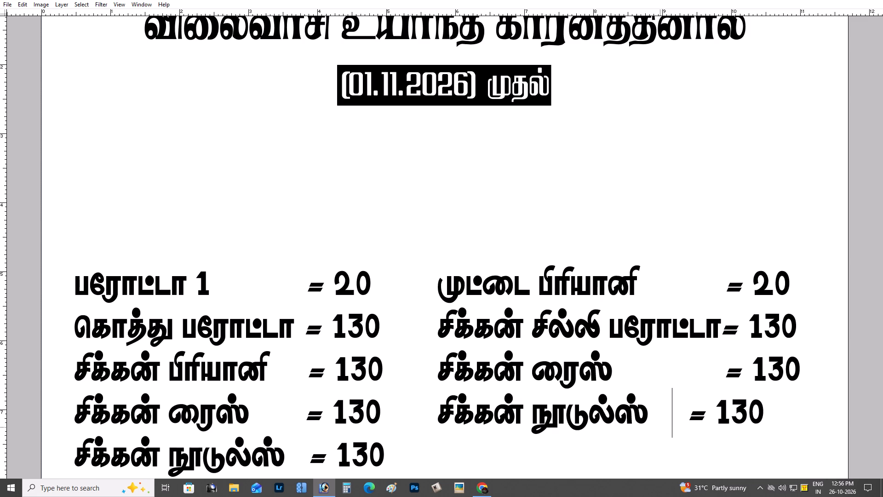
pyautogui.press('space')
pyautogui.press('space')
pyautogui.press('space')
pyautogui.press('space')
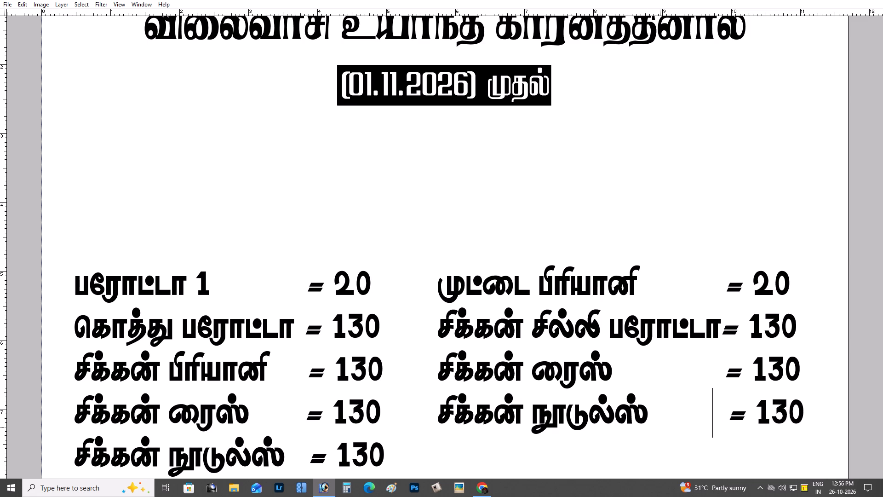
pyautogui.press('BackSpace')
pyautogui.hotkey('ctrl', 'Return')
# Copy சில்லி பரோட்டா from the second line of the second column and replace சிக்கன் ரைஸ் below it with the copied text.
pyautogui.scroll(-4, 684, 411)
pyautogui.scroll(1, 683, 353)
pyautogui.scroll(-3, 683, 353)
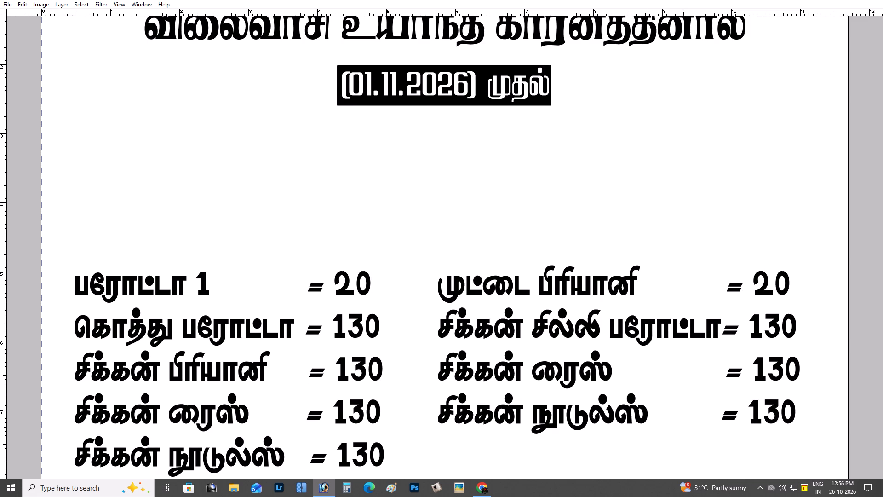
pyautogui.hotkey('ctrl', '-')
pyautogui.scroll(-5, 679, 345)
pyautogui.hotkey('ctrl', '+')
pyautogui.press('space')
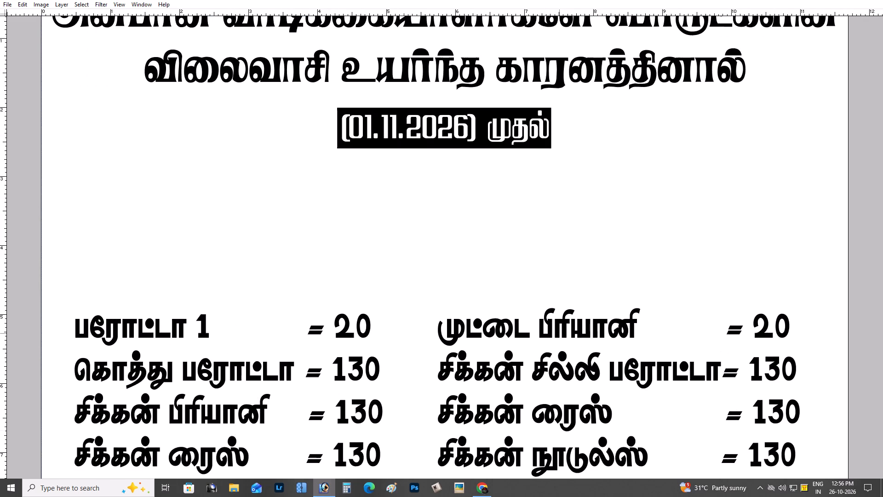
pyautogui.moveTo(559, 333); pyautogui.dragTo(513, 167)
pyautogui.hotkey('ctrl', '+')
pyautogui.press('space')
pyautogui.press('space')
pyautogui.press('space')
pyautogui.press('space')
pyautogui.press('space')
pyautogui.press('space')
pyautogui.press('space')
pyautogui.press('space')
pyautogui.press('space')
pyautogui.press('space')
pyautogui.press('space')
pyautogui.press('space')
pyautogui.press('space')
pyautogui.press('space')
pyautogui.press('space')
pyautogui.moveTo(567, 332); pyautogui.dragTo(441, 110)
pyautogui.moveTo(562, 271); pyautogui.dragTo(470, 237)
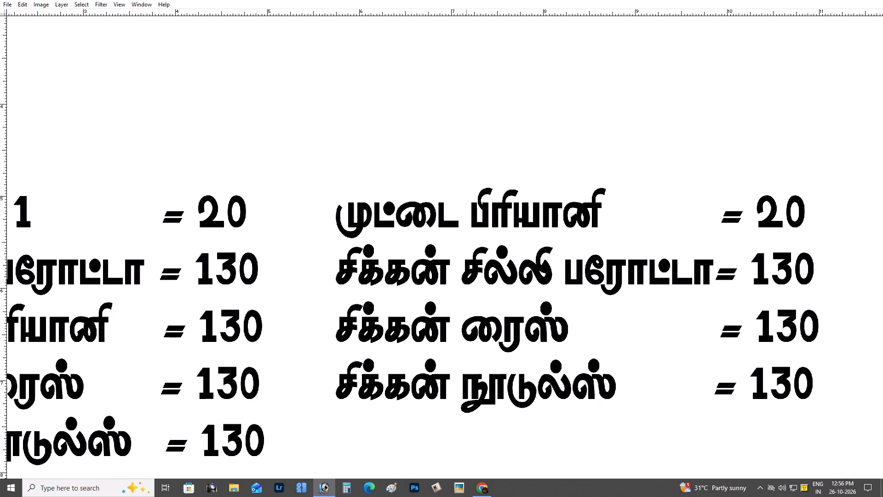
pyautogui.moveTo(469, 268); pyautogui.dragTo(560, 268)
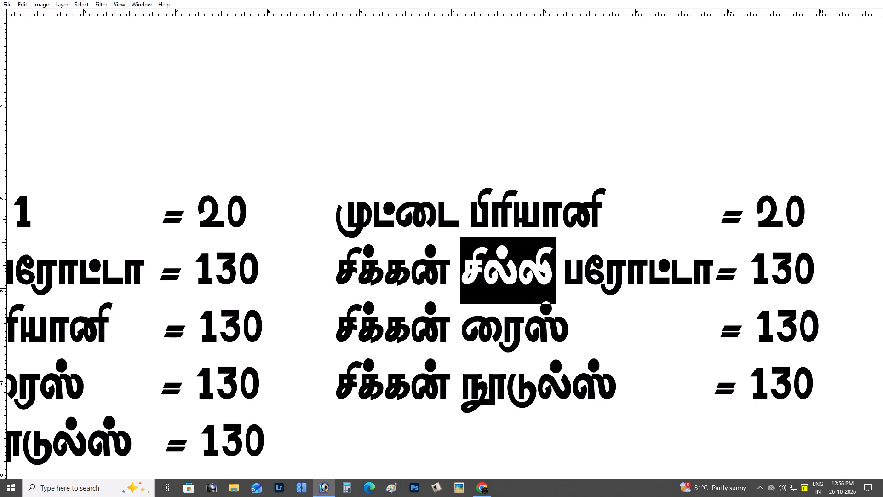
pyautogui.moveTo(560, 268); pyautogui.dragTo(716, 267)
pyautogui.hotkey('ctrl', 'c')
pyautogui.hotkey('ctrl', 'Return')
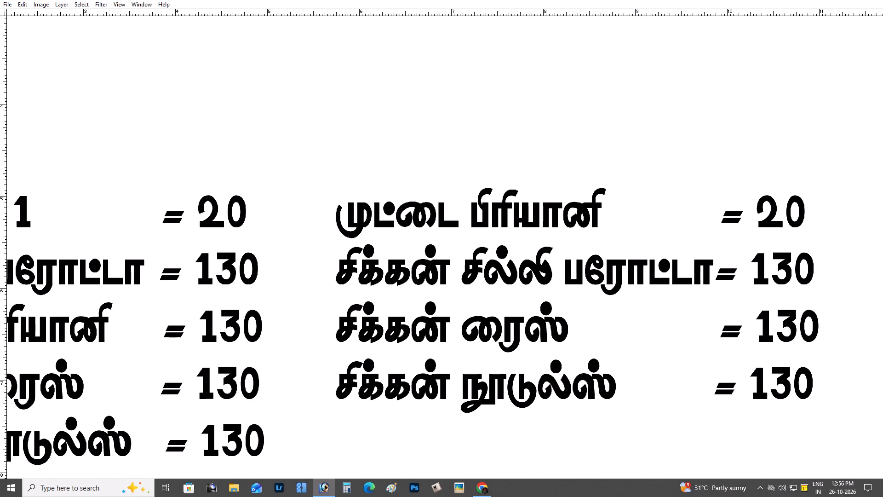
pyautogui.moveTo(562, 335); pyautogui.dragTo(338, 323)
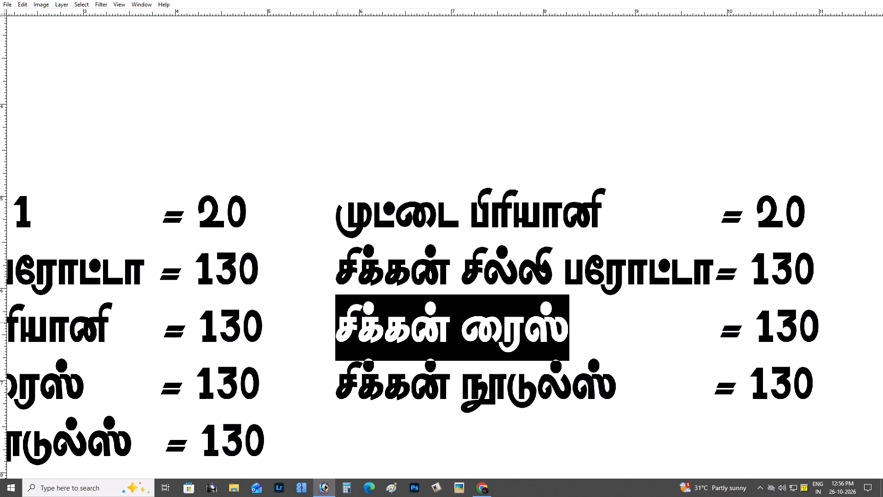
pyautogui.hotkey('ctrl', 'v')
pyautogui.hotkey('ctrl', 'Return')
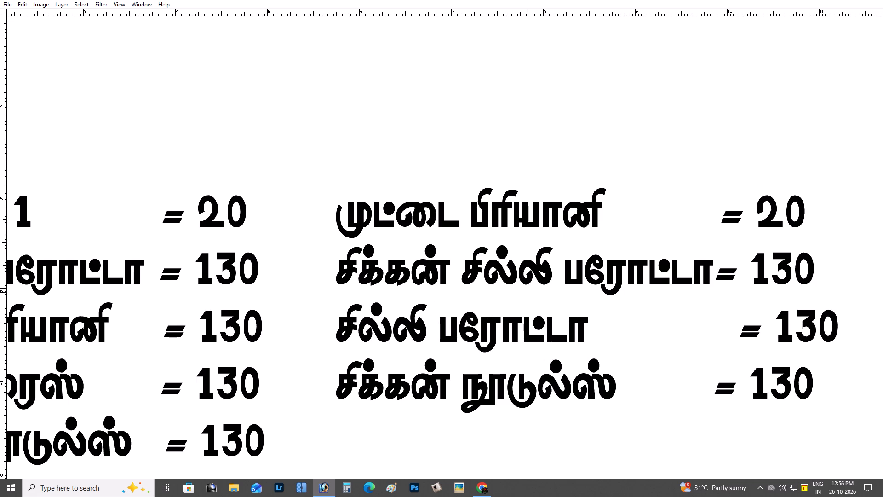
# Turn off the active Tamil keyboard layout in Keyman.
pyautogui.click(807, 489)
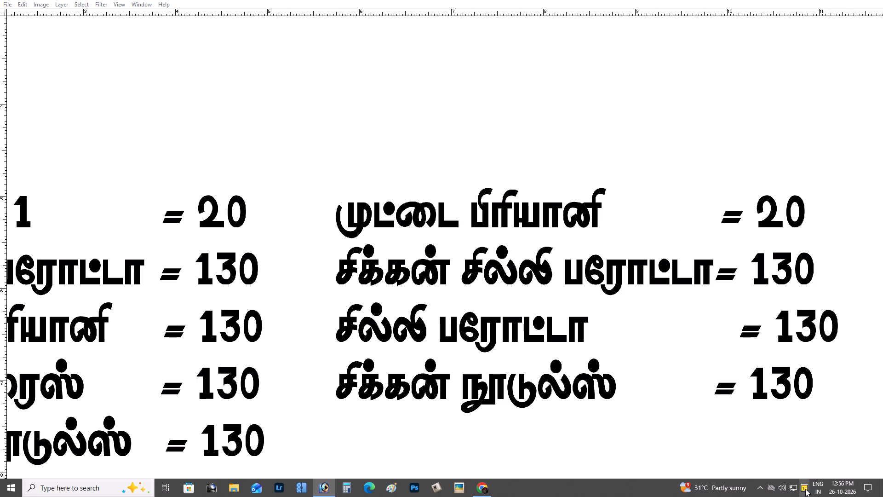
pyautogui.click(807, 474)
# Toggle the LG-LK72 Bluetooth connection in the Windows quick settings.
pyautogui.click(873, 491)
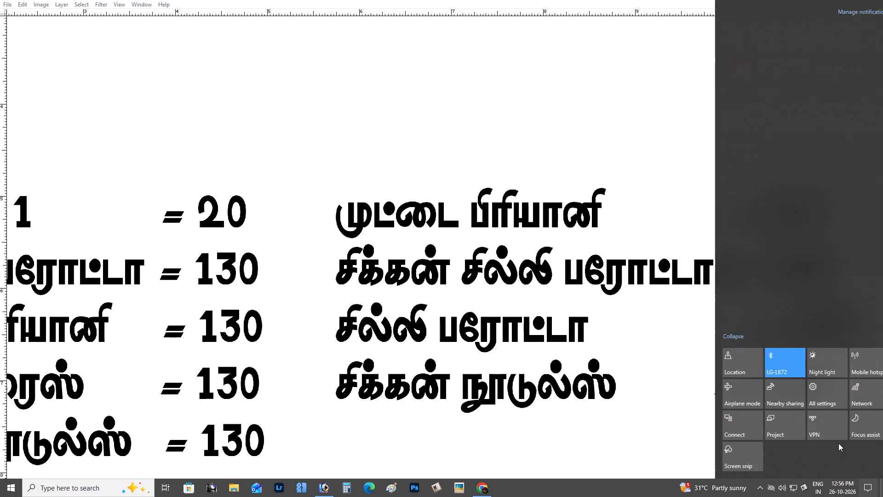
pyautogui.click(767, 365)
# Activate the Tamil Typewriter keyboard layout in Keyman.
pyautogui.click(802, 487)
pyautogui.click(803, 481)
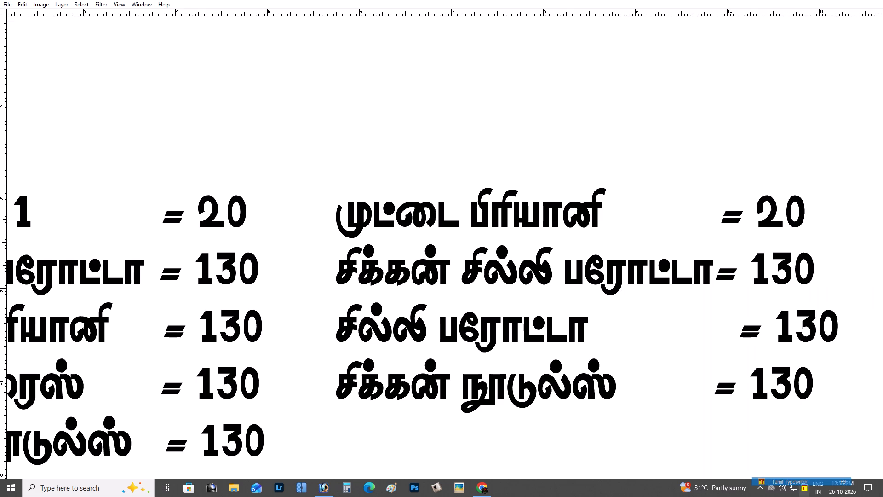
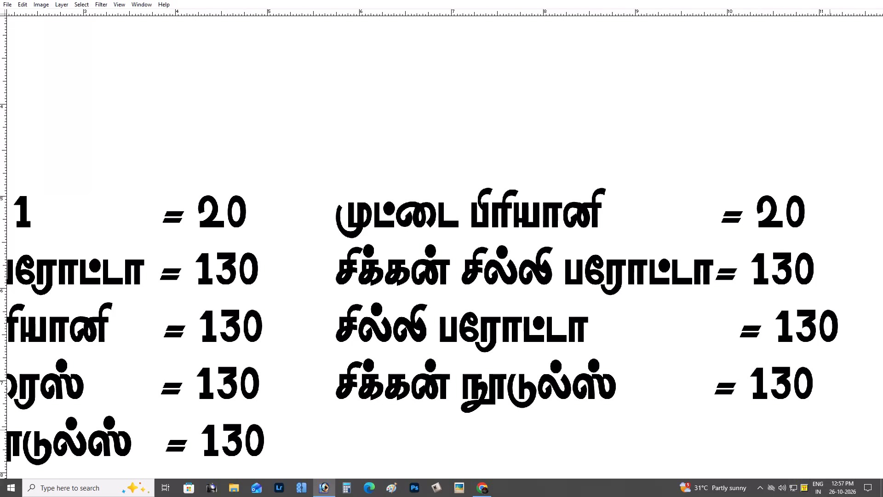
# Insert வெஜ் before சில்லி பரோட்டா in the third line of the second column, with no leading space.
pyautogui.click(339, 336)
pyautogui.press('space')
pyautogui.press('b')
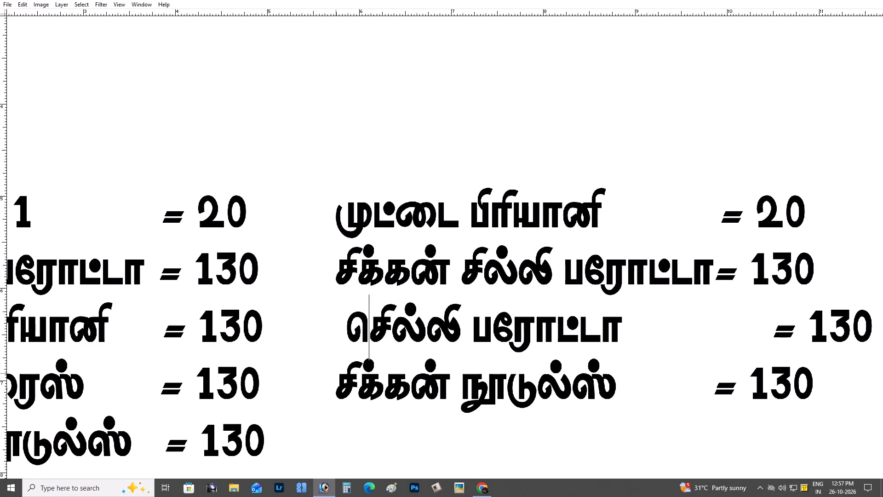
pyautogui.press('t')
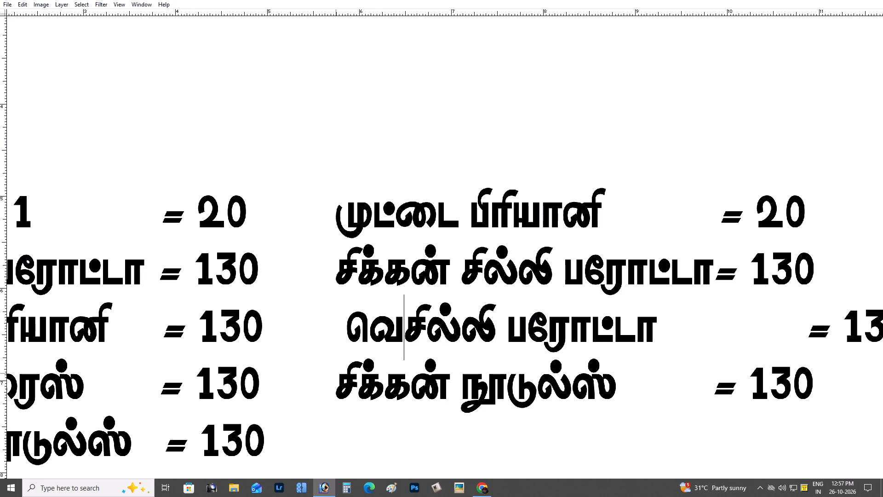
pyautogui.hotkey('shift', '#')
pyautogui.write(';')
pyautogui.press('space')
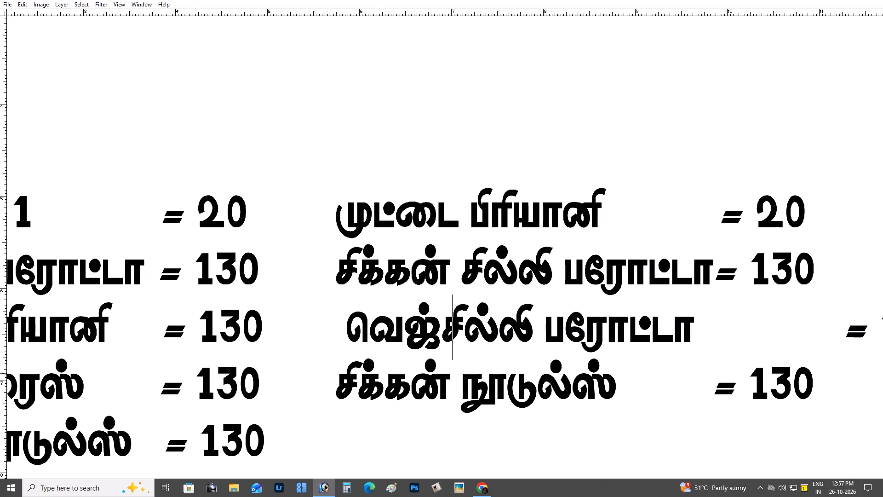
pyautogui.hotkey('ctrl', 'Return')
pyautogui.scroll(-4, 333, 373)
pyautogui.click(350, 325)
pyautogui.press('BackSpace')
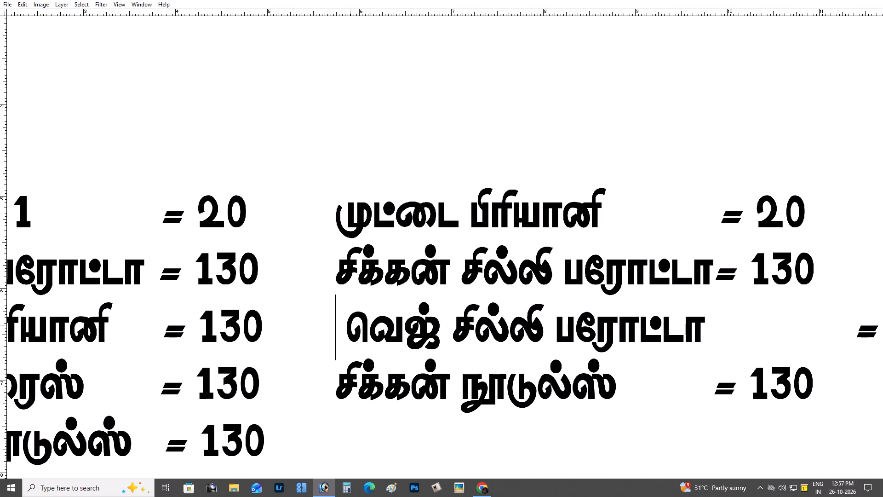
pyautogui.hotkey('ctrl', 'Return')
# Remove the extra spaces before the equals sign in the வெஜ் சில்லி பரோட்டா line so it aligns with the lines above.
pyautogui.hotkey('ctrl', '-')
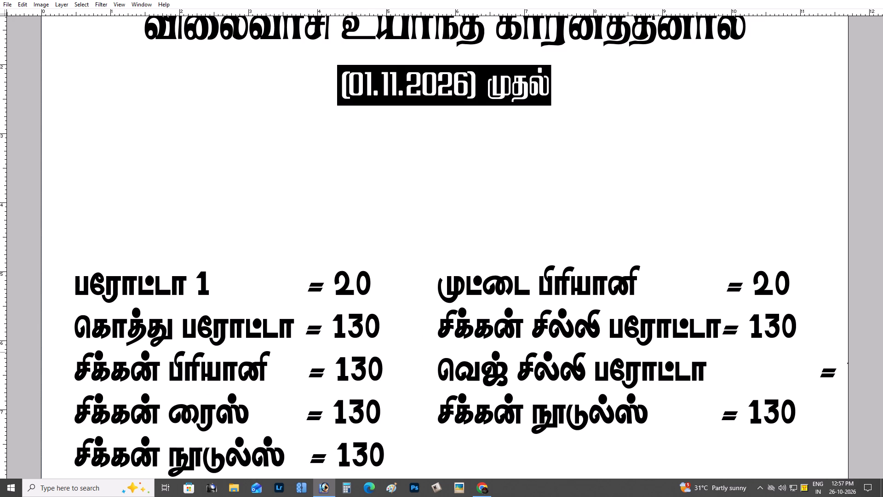
pyautogui.click(742, 365)
pyautogui.click(813, 367)
pyautogui.press('BackSpace')
pyautogui.press('BackSpace')
pyautogui.press('BackSpace')
pyautogui.press('BackSpace')
pyautogui.press('BackSpace')
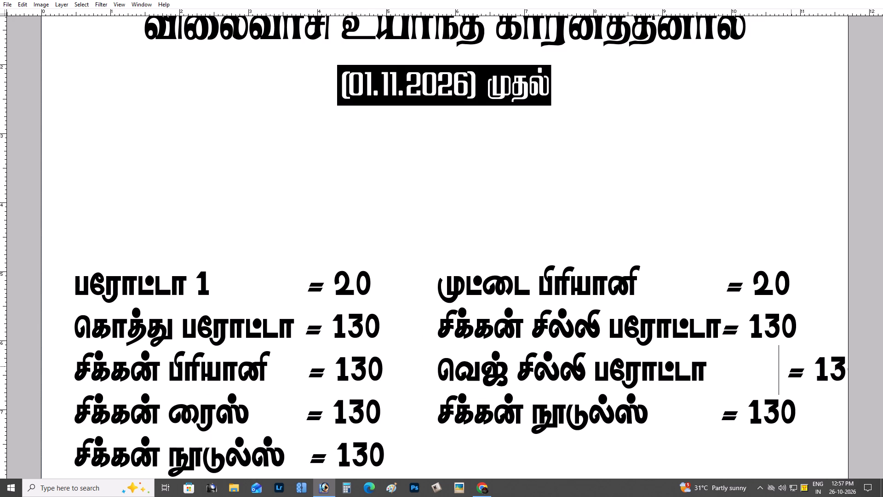
pyautogui.press('BackSpace')
pyautogui.press('BackSpace')
pyautogui.press('BackSpace')
pyautogui.press('BackSpace')
pyautogui.press('BackSpace')
pyautogui.press('BackSpace')
pyautogui.press('BackSpace')
pyautogui.press('BackSpace')
pyautogui.press('BackSpace')
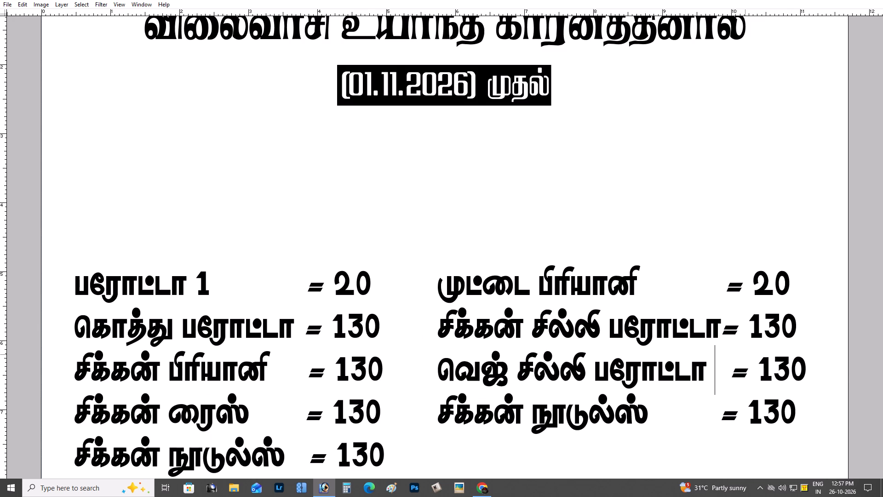
pyautogui.hotkey('ctrl', 'Return')
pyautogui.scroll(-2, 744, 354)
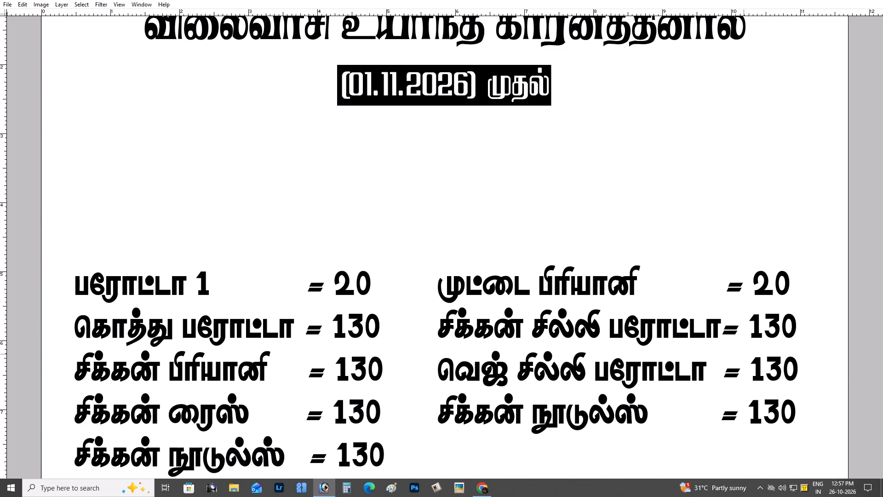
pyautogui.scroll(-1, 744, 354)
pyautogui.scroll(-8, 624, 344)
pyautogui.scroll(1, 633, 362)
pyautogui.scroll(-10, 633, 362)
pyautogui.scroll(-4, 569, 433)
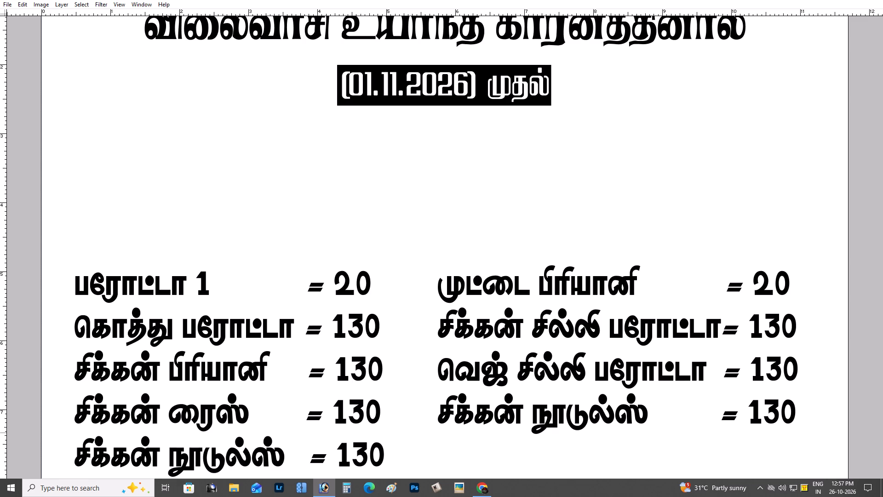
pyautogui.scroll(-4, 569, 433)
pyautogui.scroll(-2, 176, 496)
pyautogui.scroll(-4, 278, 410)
# Set the price of சிக்கன் நூடுல்ஸ் in the first column to 140.
pyautogui.moveTo(358, 461); pyautogui.dragTo(365, 460)
pyautogui.press('4')
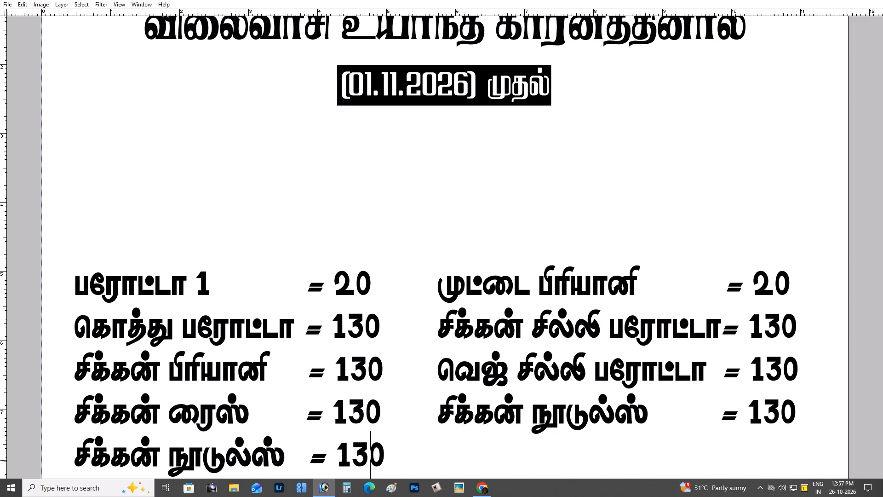
pyautogui.hotkey('ctrl', 'Return')
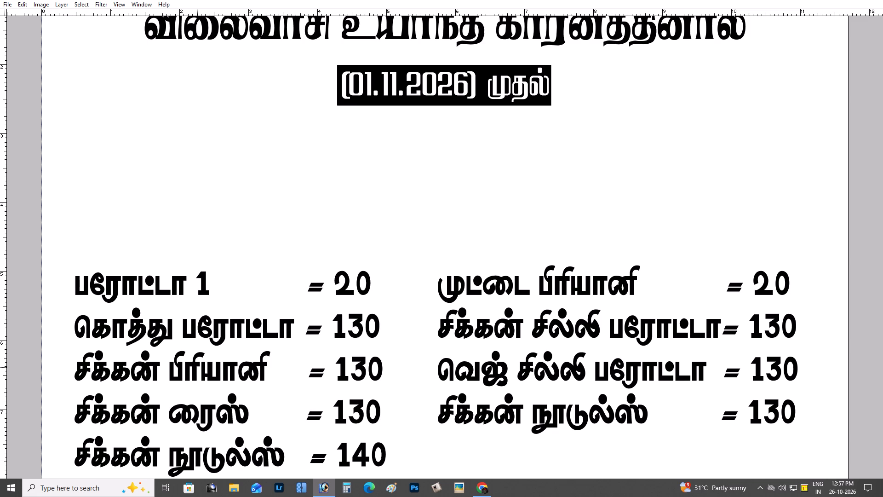
# Set the second-column prices of சிக்கன் சில்லி பரோட்டா to 180 and வெஜ் சில்லி பரோட்டா to 140.
pyautogui.scroll(-4, 261, 389)
pyautogui.scroll(-1, 662, 405)
pyautogui.moveTo(772, 322); pyautogui.dragTo(776, 322)
pyautogui.press('8')
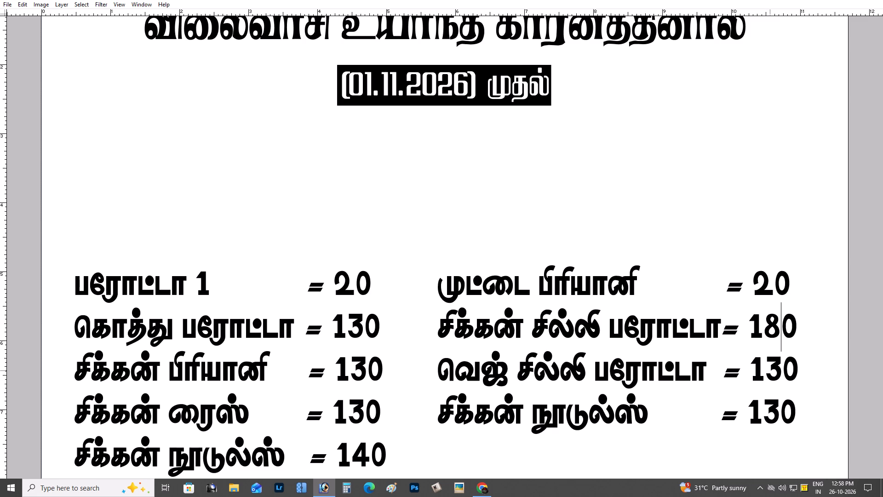
pyautogui.moveTo(771, 370); pyautogui.dragTo(776, 370)
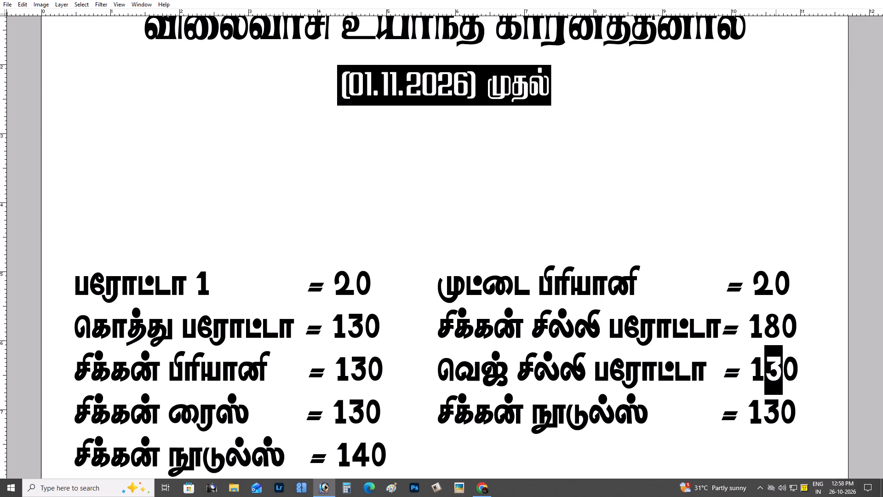
pyautogui.press('4')
pyautogui.hotkey('ctrl', 'Return')
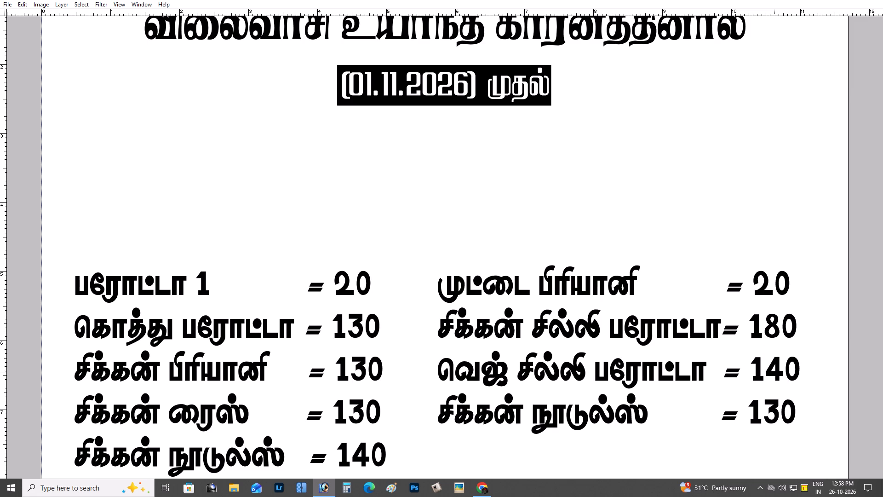
# Set the price of முட்டை பிரியானி in the second column to 80.
pyautogui.moveTo(768, 282); pyautogui.dragTo(757, 283)
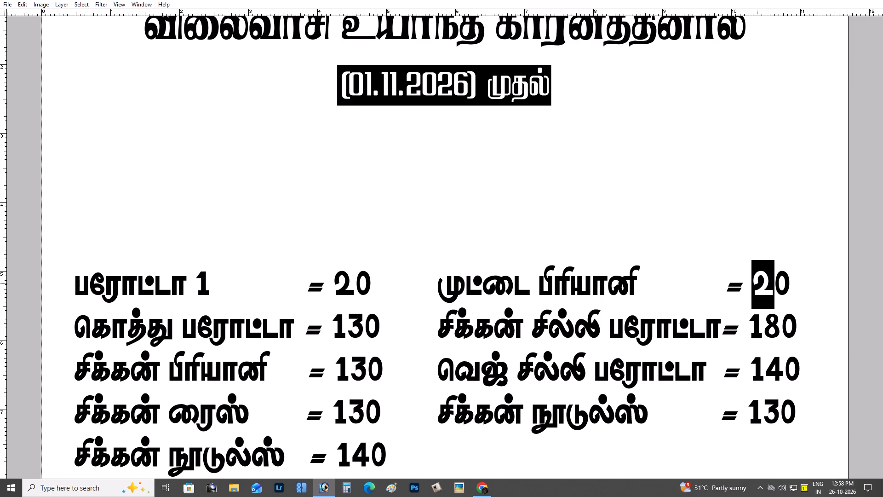
pyautogui.press('8')
pyautogui.hotkey('ctrl', 'Return')
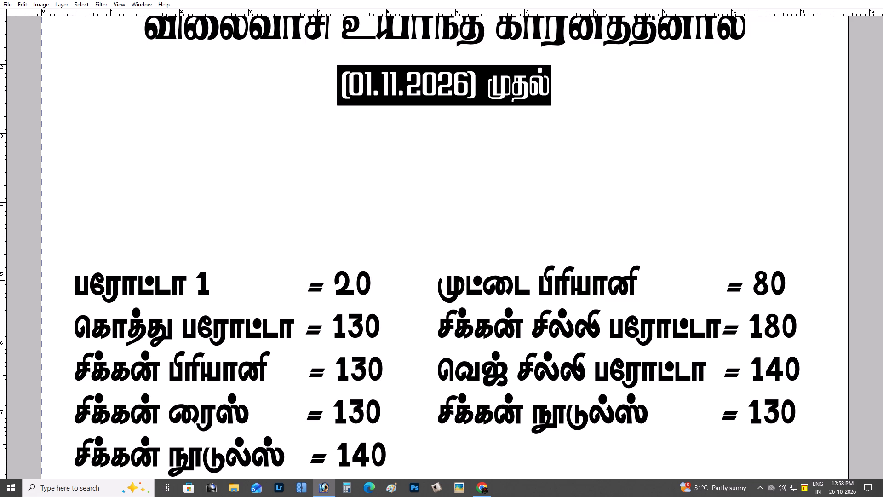
# Delete the சிக்கன் நூடுல்ஸ் line at the end of the second column.
pyautogui.scroll(-3, 750, 278)
pyautogui.tripleClick(480, 428)
pyautogui.click(480, 428)
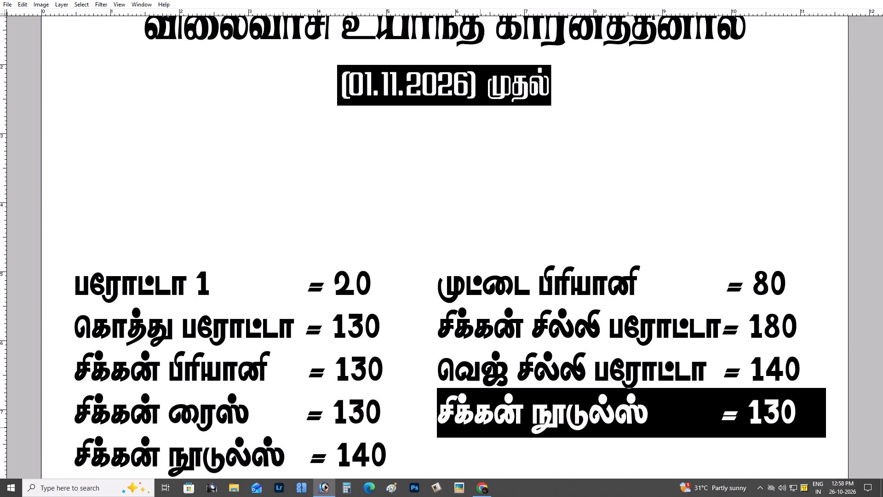
pyautogui.press('BackSpace')
pyautogui.hotkey('ctrl', 'Return')
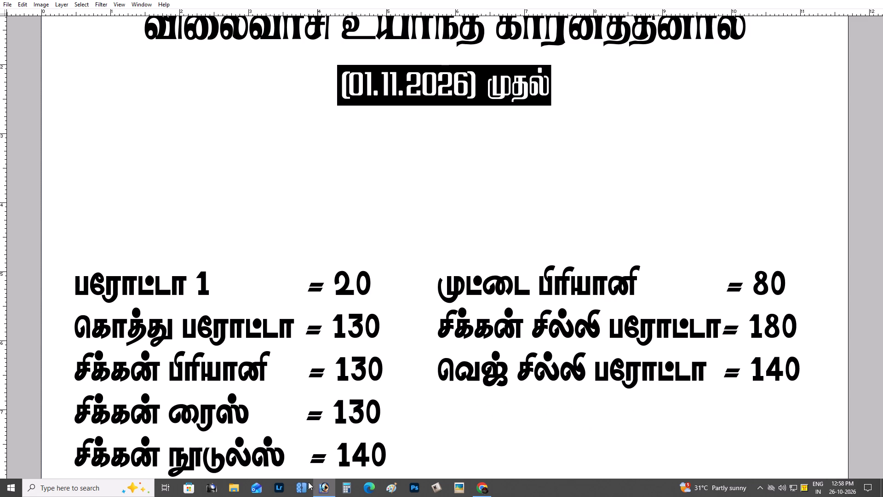
# Move the சிக்கன் நூடுல்ஸ் = 140 line from the first column to a new line below முட்டை பிரியானி in the second column.
pyautogui.tripleClick(247, 459)
pyautogui.hotkey('ctrl', 'x')
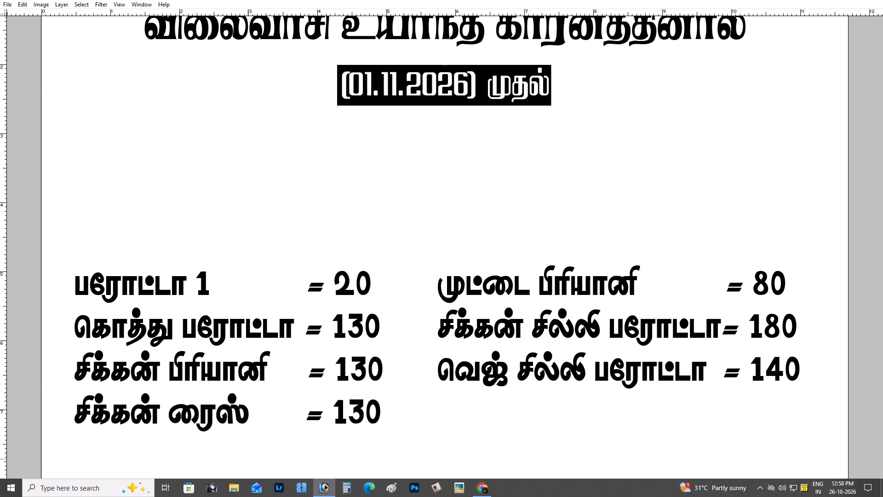
pyautogui.hotkey('ctrl', 'Return')
pyautogui.click(784, 281)
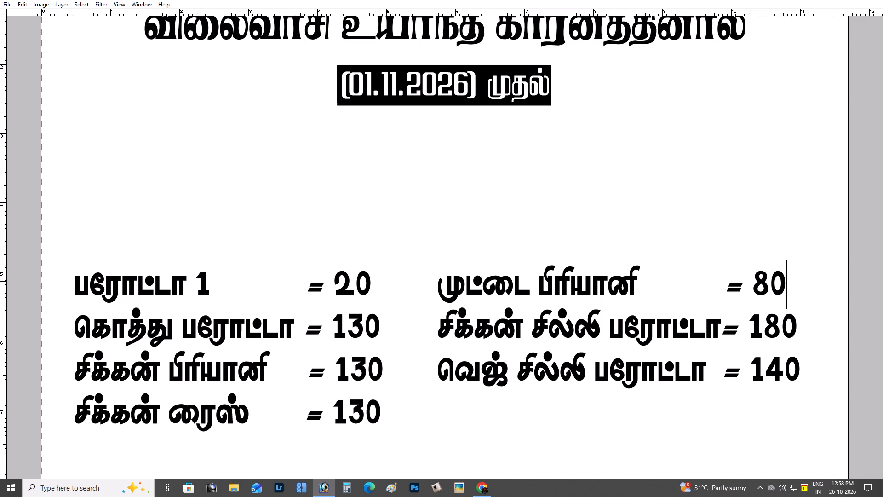
pyautogui.press('Return')
pyautogui.hotkey('ctrl', 'v')
pyautogui.press('BackSpace')
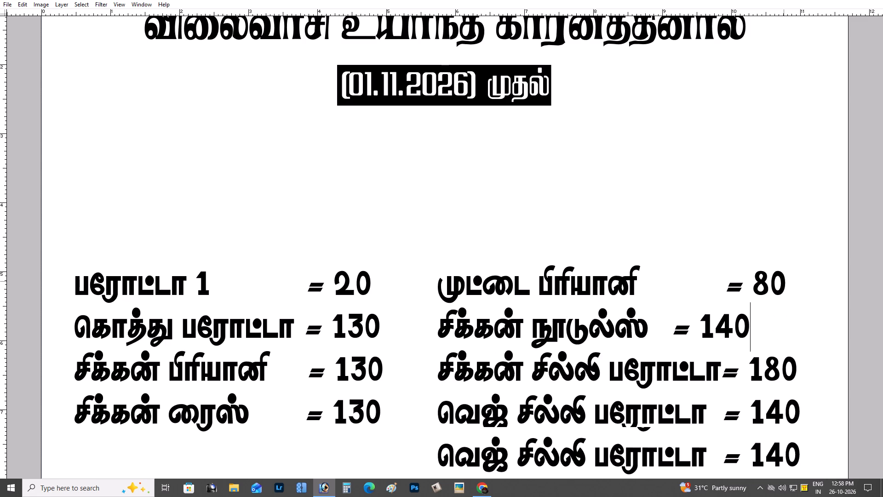
pyautogui.hotkey('ctrl', 'Return')
# Turn off the active Tamil keyboard layout in Keyman.
pyautogui.press('v')
pyautogui.press('Tab')
pyautogui.scroll(-2, 376, 310)
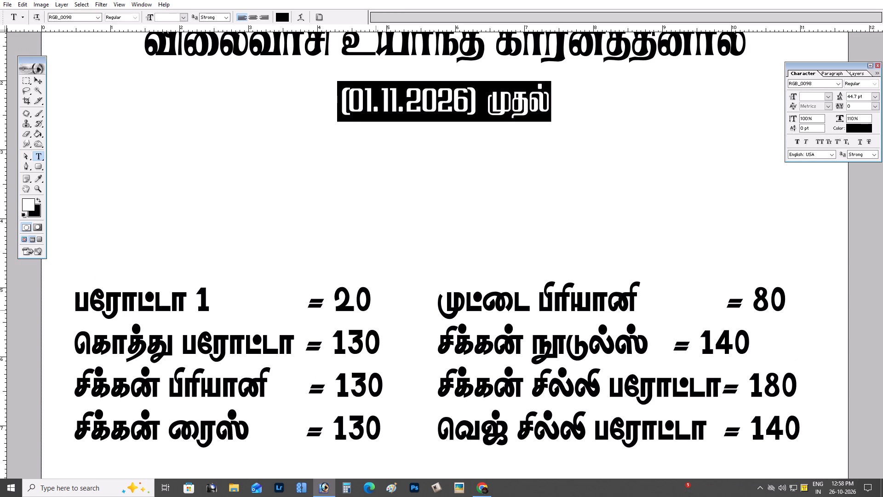
pyautogui.scroll(-2, 376, 310)
pyautogui.click(40, 80)
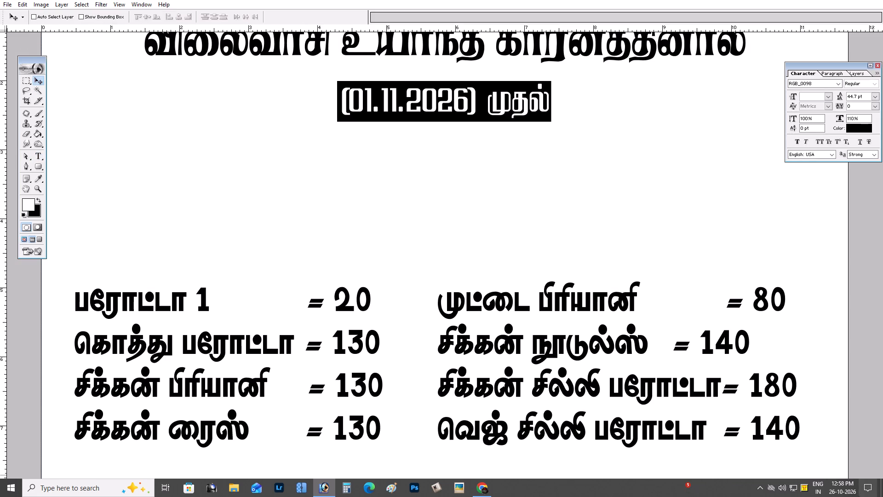
pyautogui.click(808, 488)
pyautogui.click(807, 469)
pyautogui.press('v')
pyautogui.press('Tab')
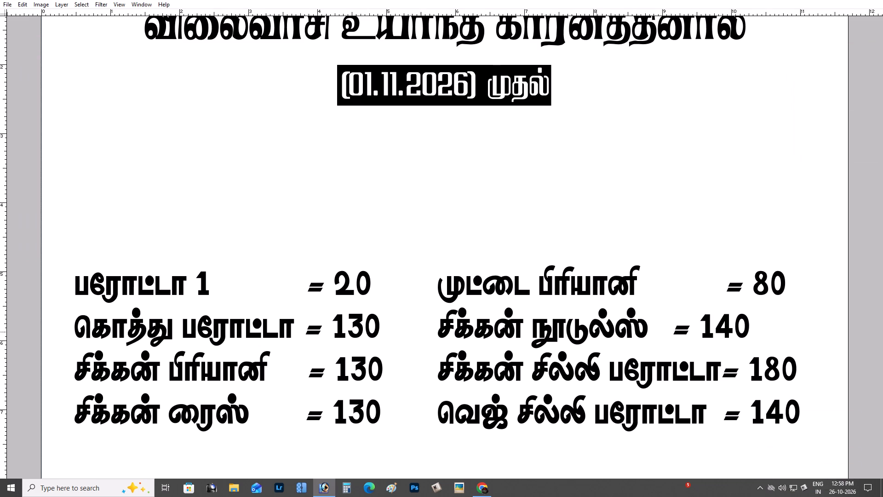
# Add six spaces before the equals sign in the second column's சிக்கன் நூடுல்ஸ் line to align its price with the others.
pyautogui.scroll(-3, 496, 294)
pyautogui.press('t')
pyautogui.click(662, 332)
pyautogui.press('space')
pyautogui.press('space')
pyautogui.press('space')
pyautogui.press('space')
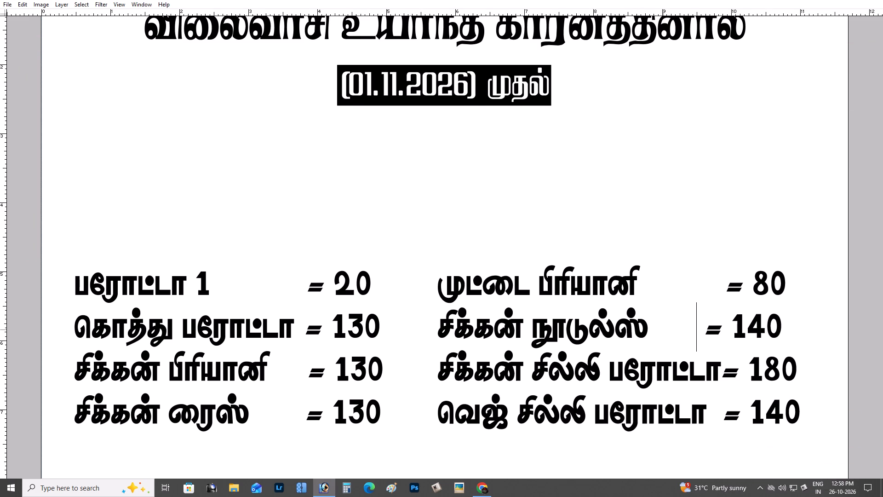
pyautogui.press('space')
pyautogui.press('space')
pyautogui.hotkey('ctrl', 'Return')
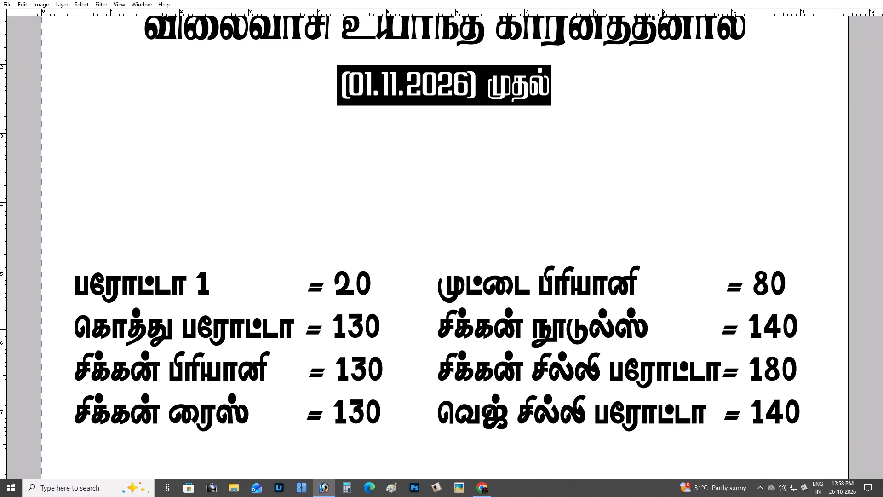
# Move the second price column slightly left, closer to the first column.
pyautogui.press('v')
pyautogui.moveTo(475, 319); pyautogui.dragTo(481, 318)
pyautogui.hotkey('ctrl', 'z')
pyautogui.keyDown('shift'); pyautogui.moveTo(453, 313); pyautogui.dragTo(434, 311); pyautogui.keyUp('shift')
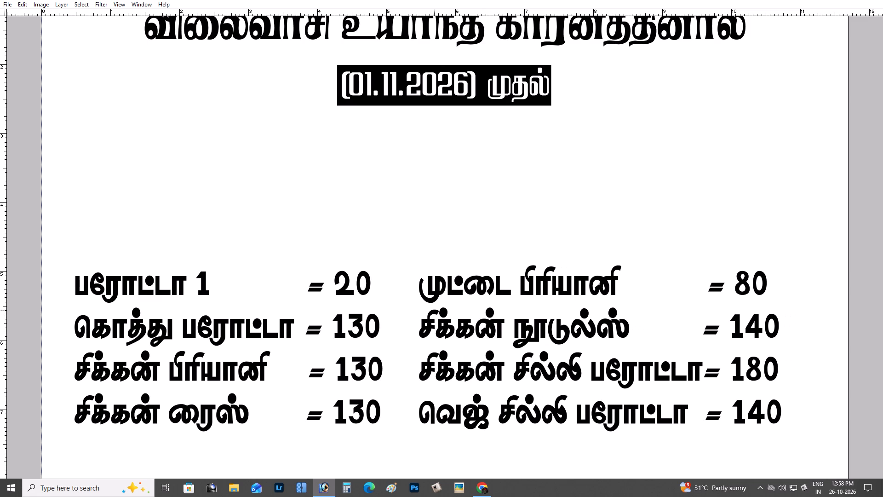
pyautogui.keyDown('shift'); pyautogui.moveTo(434, 311); pyautogui.dragTo(429, 310); pyautogui.keyUp('shift')
# Shift both price columns together slightly right and down on the page.
pyautogui.keyDown('shift'); pyautogui.rightClick(364, 273); pyautogui.keyUp('shift')
pyautogui.keyDown('shift'); pyautogui.click(375, 279); pyautogui.keyUp('shift')
pyautogui.moveTo(375, 279); pyautogui.dragTo(385, 283)
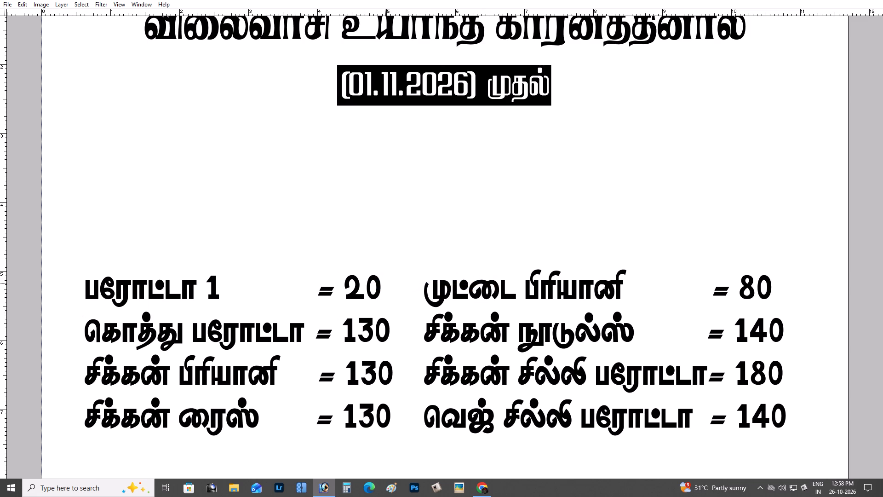
# Enlarge both price columns together, wider and taller, so the list spans most of the page width, and move it slightly down.
pyautogui.press('f')
pyautogui.scroll(-3, 385, 283)
pyautogui.hotkey('ctrl', 't')
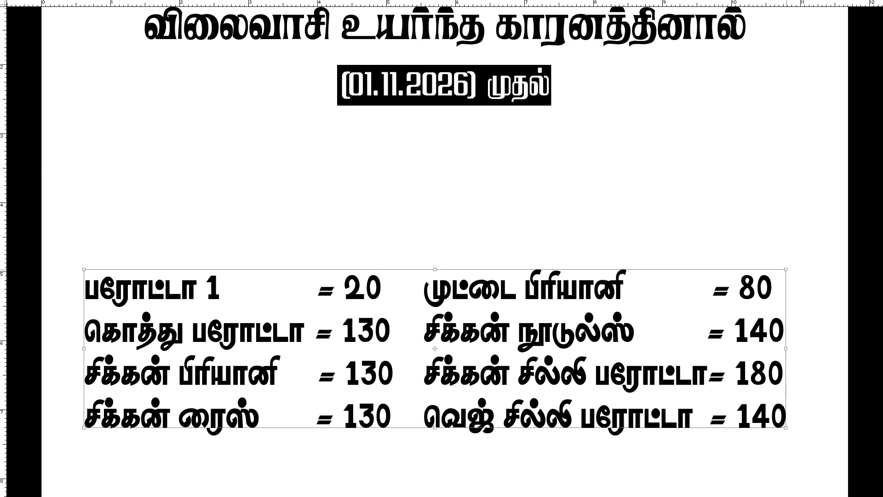
pyautogui.keyDown('alt'); pyautogui.keyDown('shift'); pyautogui.moveTo(786, 270); pyautogui.dragTo(815, 264); pyautogui.keyUp('shift'); pyautogui.keyUp('alt')
pyautogui.click(548, 301)
pyautogui.keyDown('shift'); pyautogui.moveTo(560, 258); pyautogui.dragTo(560, 237); pyautogui.keyUp('shift')
pyautogui.press('Return')
pyautogui.keyDown('shift'); pyautogui.moveTo(572, 286); pyautogui.dragTo(574, 306); pyautogui.keyUp('shift')
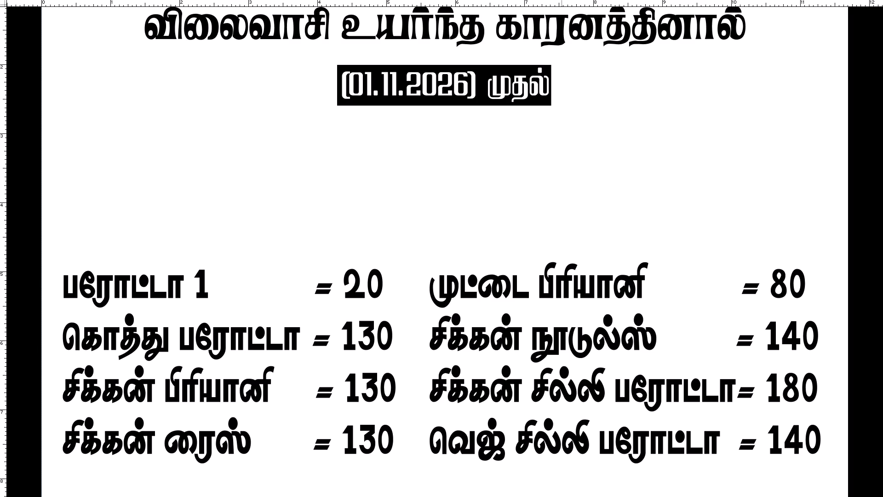
pyautogui.click(559, 311)
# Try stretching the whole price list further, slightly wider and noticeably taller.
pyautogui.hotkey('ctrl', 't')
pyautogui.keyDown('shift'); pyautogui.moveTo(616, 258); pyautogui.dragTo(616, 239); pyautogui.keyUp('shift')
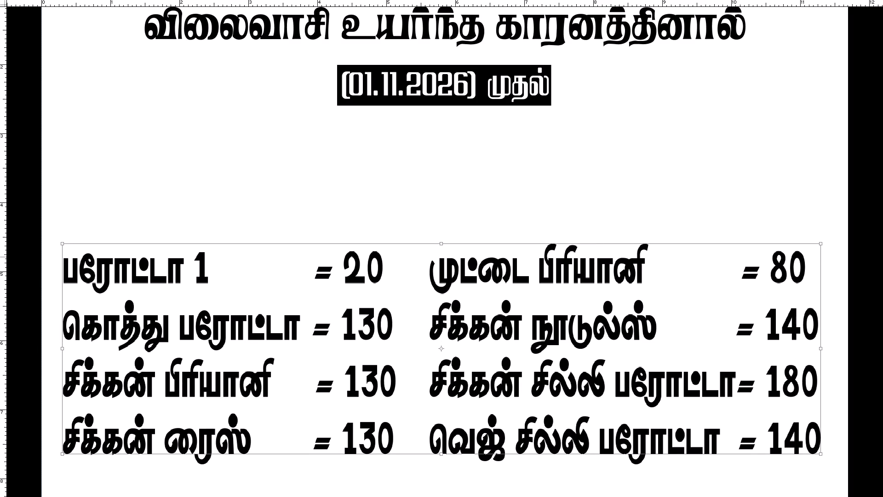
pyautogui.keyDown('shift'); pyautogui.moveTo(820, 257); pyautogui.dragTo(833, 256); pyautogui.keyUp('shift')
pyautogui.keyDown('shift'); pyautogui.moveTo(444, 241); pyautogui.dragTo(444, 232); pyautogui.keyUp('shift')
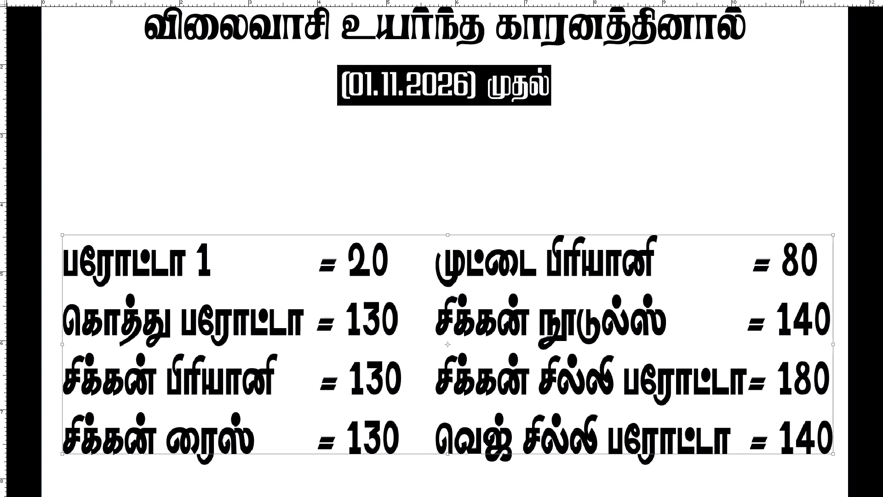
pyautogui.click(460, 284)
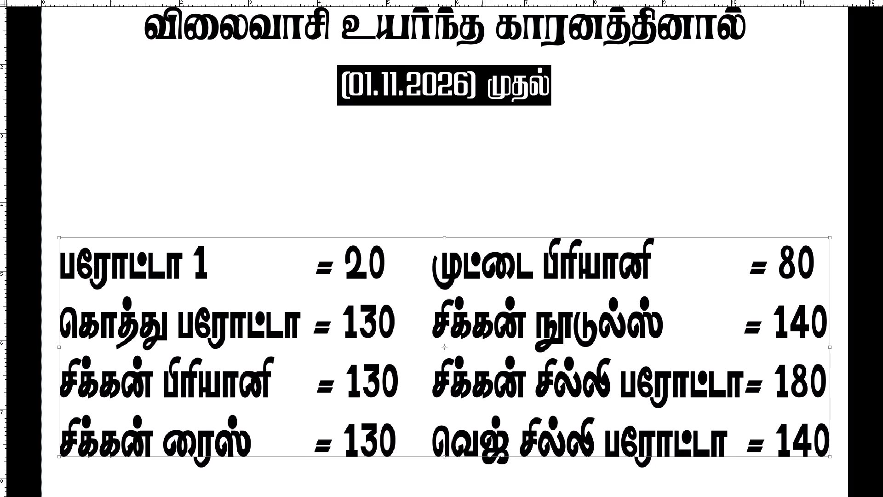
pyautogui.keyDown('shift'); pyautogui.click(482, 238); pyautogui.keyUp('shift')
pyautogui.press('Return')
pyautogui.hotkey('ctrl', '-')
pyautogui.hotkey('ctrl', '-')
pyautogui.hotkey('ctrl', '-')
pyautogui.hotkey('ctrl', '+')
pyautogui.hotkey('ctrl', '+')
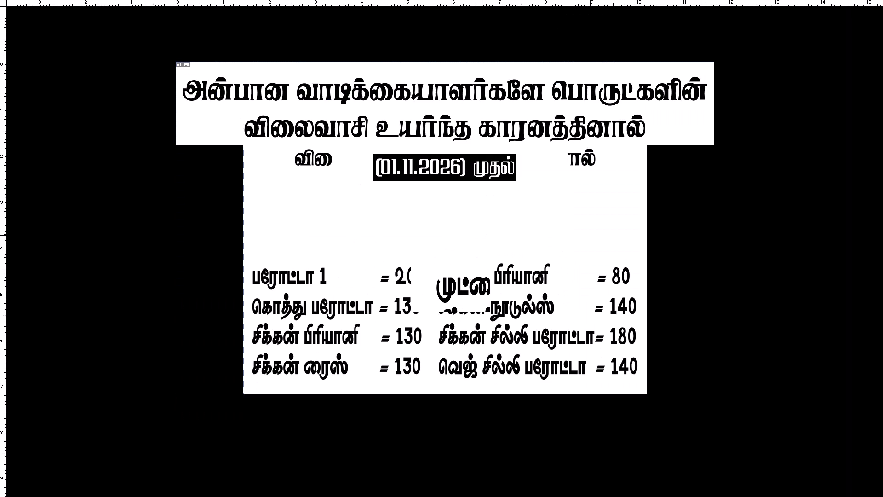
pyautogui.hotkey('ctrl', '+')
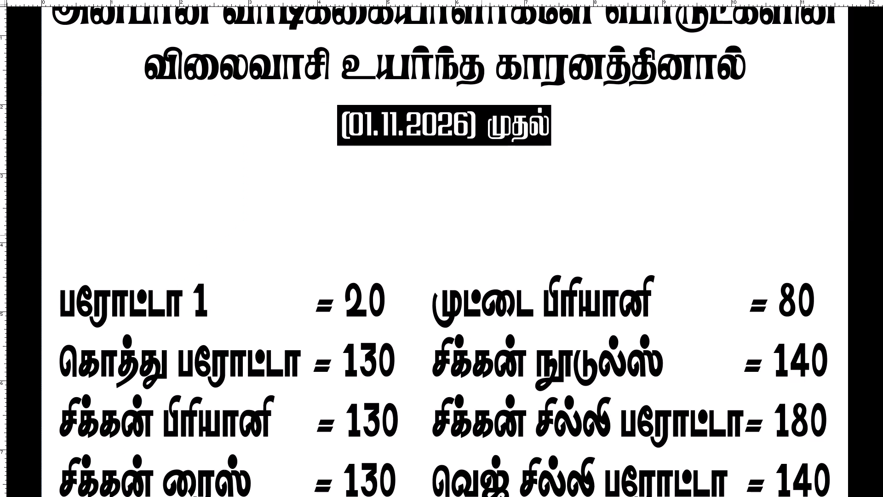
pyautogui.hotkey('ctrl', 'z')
# Move the (01.11.2026) முதல் date line down, roughly midway between the heading and the price list.
pyautogui.hotkey('ctrl', '-')
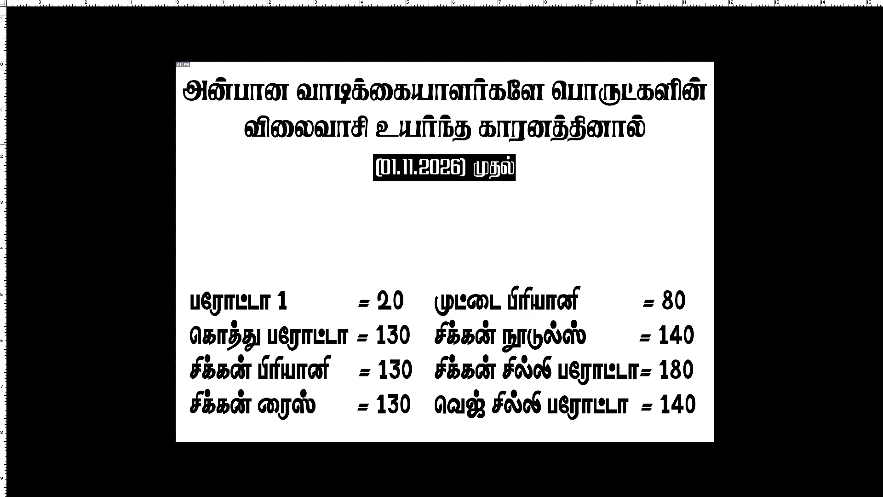
pyautogui.hotkey('ctrl', '+')
pyautogui.press('space')
pyautogui.moveTo(455, 144); pyautogui.dragTo(453, 216)
pyautogui.rightClick(442, 173)
pyautogui.click(450, 176)
pyautogui.moveTo(452, 176); pyautogui.dragTo(460, 180)
pyautogui.hotkey('ctrl', 'z')
pyautogui.keyDown('shift'); pyautogui.moveTo(455, 172); pyautogui.dragTo(455, 213); pyautogui.keyUp('shift')
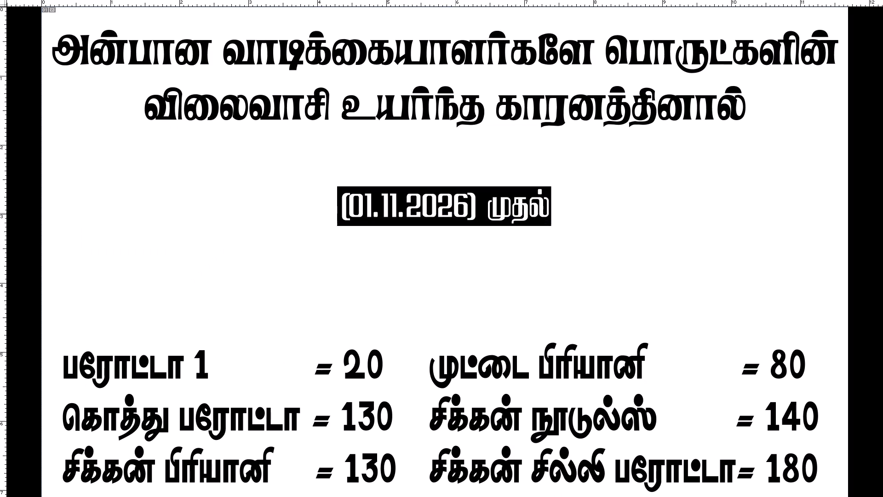
pyautogui.keyDown('shift'); pyautogui.moveTo(455, 213); pyautogui.dragTo(454, 241); pyautogui.keyUp('shift')
# Move the two-line heading down from the page's top edge and stretch it slightly taller.
pyautogui.hotkey('ctrl', '-')
pyautogui.rightClick(444, 116)
pyautogui.click(452, 121)
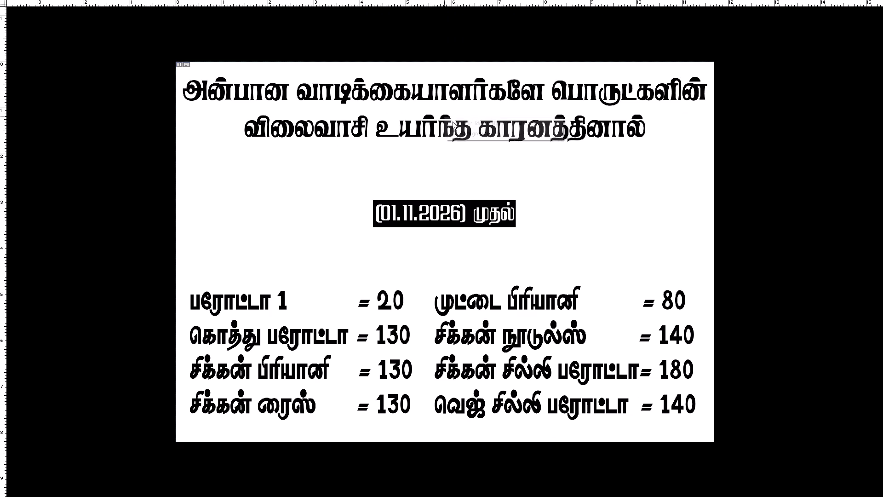
pyautogui.keyDown('shift'); pyautogui.moveTo(453, 121); pyautogui.dragTo(451, 145); pyautogui.keyUp('shift')
pyautogui.hotkey('ctrl', 't')
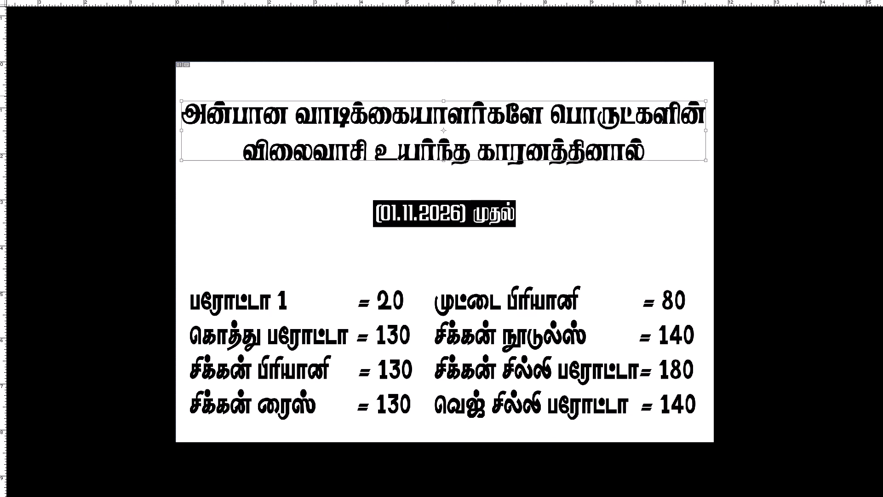
pyautogui.keyDown('shift'); pyautogui.moveTo(483, 97); pyautogui.dragTo(481, 87); pyautogui.keyUp('shift')
pyautogui.press('Return')
pyautogui.hotkey('ctrl', '-')
pyautogui.hotkey('ctrl', '-')
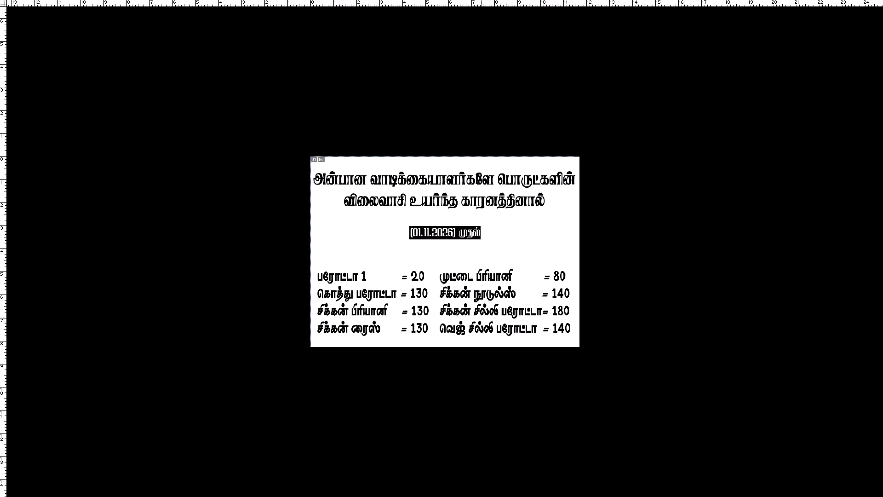
# Shift the whole price list slightly up toward the date line and stretch it a little taller to even out the spacing.
pyautogui.hotkey('ctrl', '+')
pyautogui.hotkey('ctrl', '+')
pyautogui.rightClick(384, 307)
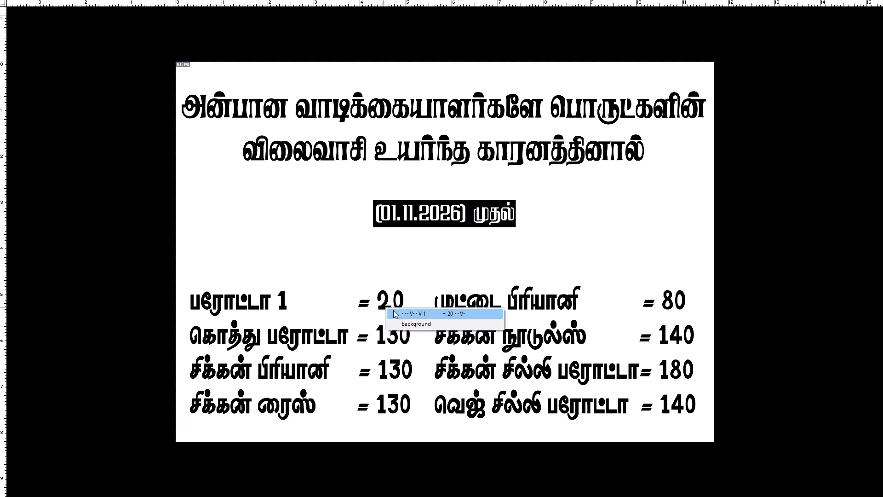
pyautogui.click(393, 310)
pyautogui.moveTo(394, 310); pyautogui.dragTo(402, 312)
pyautogui.hotkey('ctrl', 'z')
pyautogui.keyDown('shift'); pyautogui.moveTo(447, 284); pyautogui.dragTo(447, 255); pyautogui.keyUp('shift')
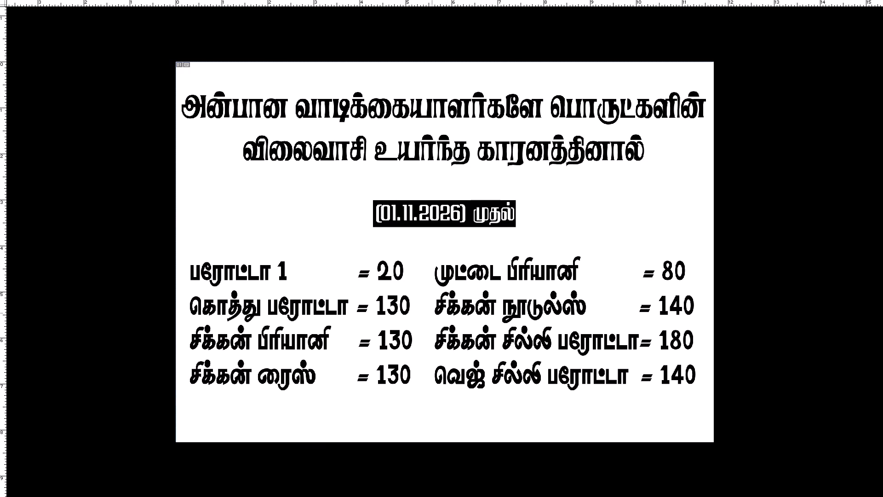
pyautogui.hotkey('ctrl', 't')
pyautogui.keyDown('shift'); pyautogui.moveTo(463, 386); pyautogui.dragTo(463, 394); pyautogui.keyUp('shift')
pyautogui.press('Return')
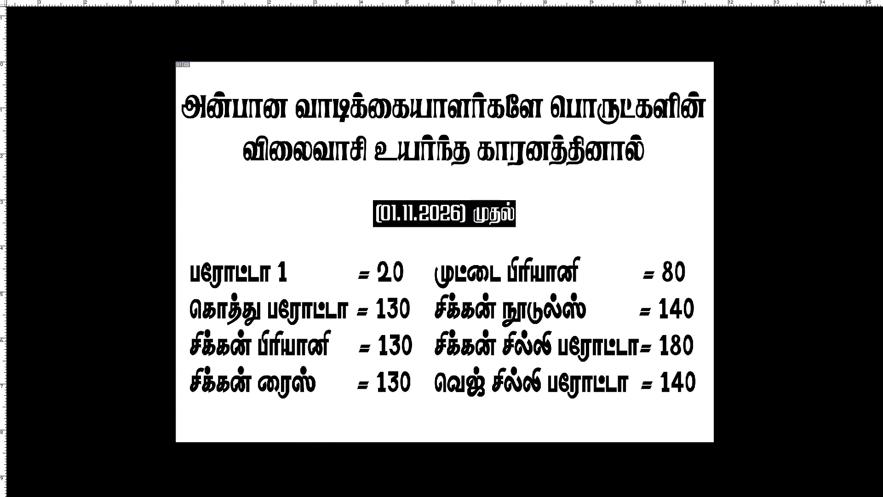
pyautogui.keyDown('shift'); pyautogui.moveTo(472, 341); pyautogui.dragTo(472, 355); pyautogui.keyUp('shift')
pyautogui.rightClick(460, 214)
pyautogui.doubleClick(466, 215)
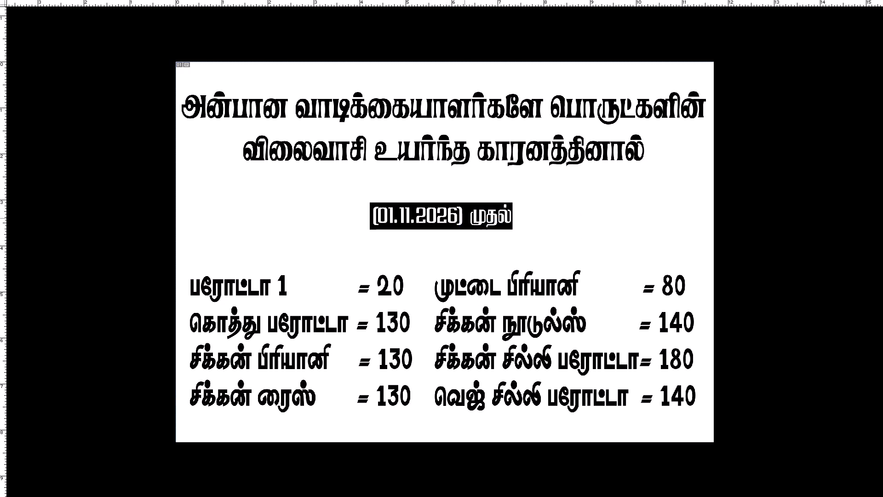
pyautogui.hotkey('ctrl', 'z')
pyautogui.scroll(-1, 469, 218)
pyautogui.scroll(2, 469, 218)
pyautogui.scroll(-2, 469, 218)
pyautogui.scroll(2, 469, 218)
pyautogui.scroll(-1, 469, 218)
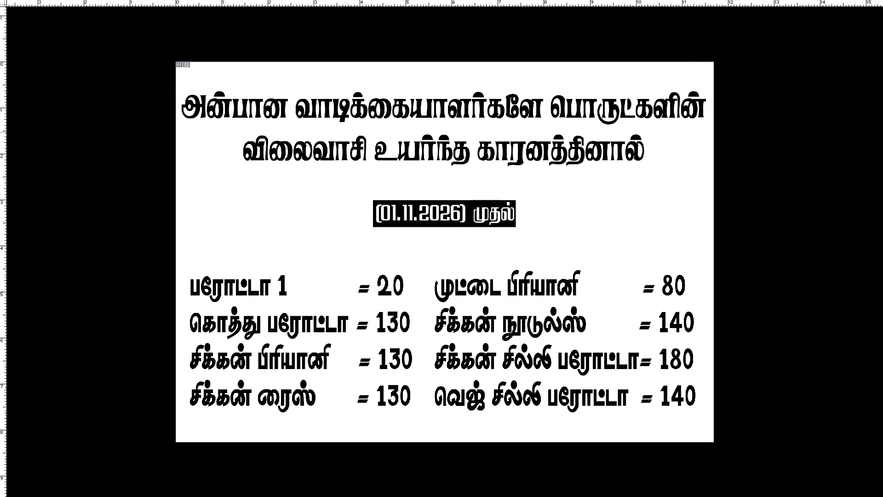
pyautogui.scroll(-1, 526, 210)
# Start saving the document, create a folder named 26 inside the 10 OCTOBER folder and open it.
pyautogui.press('f')
pyautogui.press('f')
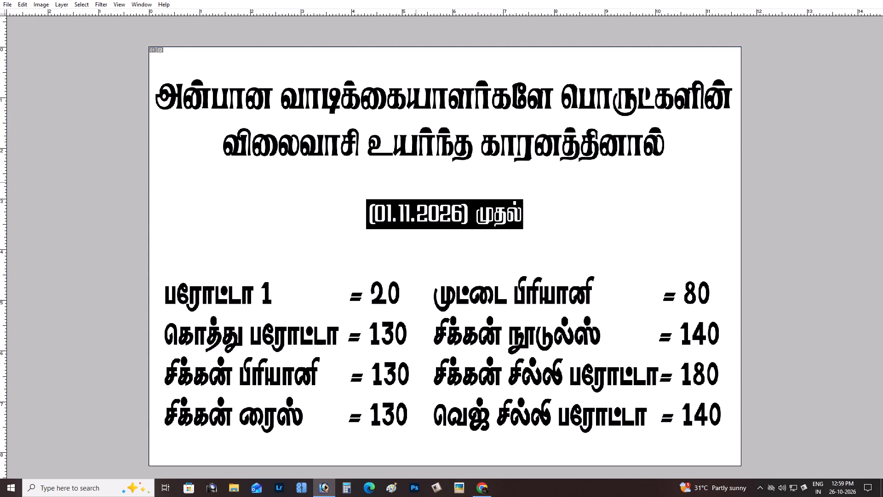
pyautogui.hotkey('ctrl', 's')
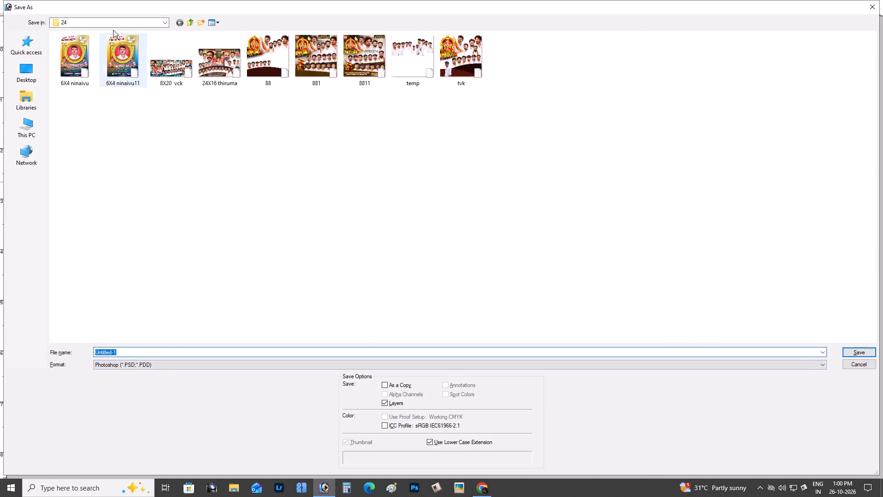
pyautogui.click(192, 21)
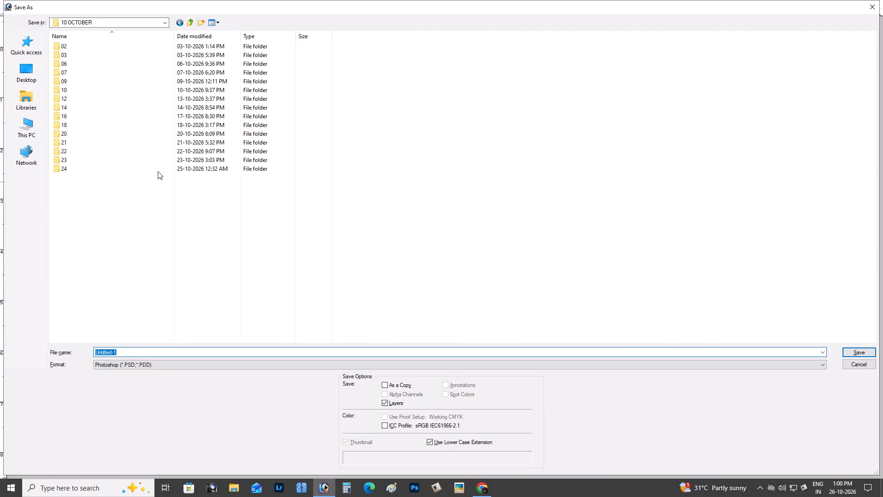
pyautogui.rightClick(120, 204)
pyautogui.click(171, 290)
pyautogui.click(250, 290)
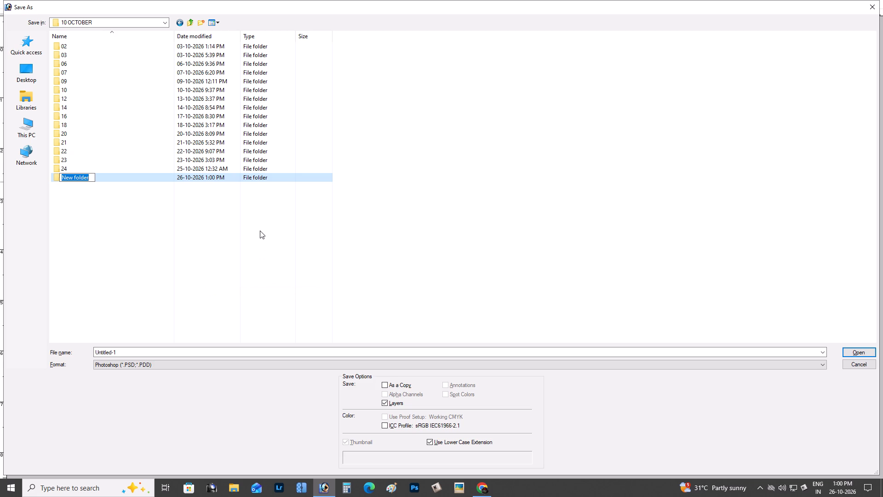
pyautogui.write('26')
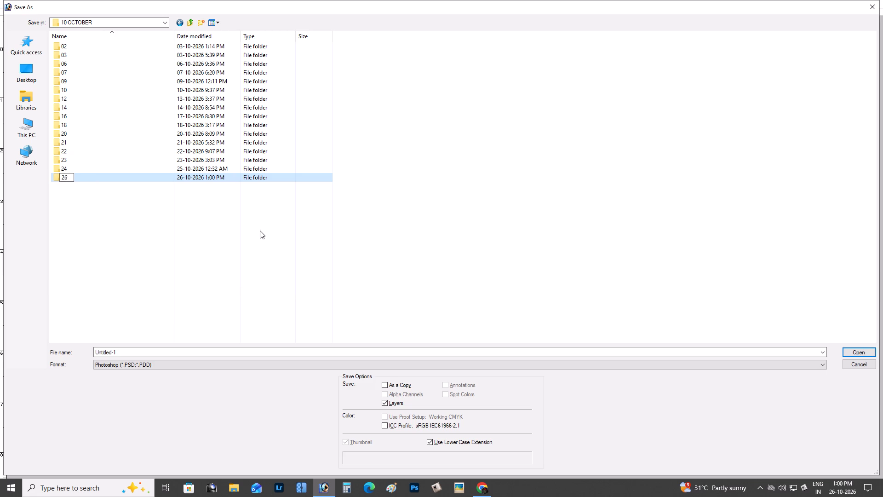
pyautogui.press('Return')
pyautogui.click(260, 231)
pyautogui.doubleClick(250, 179)
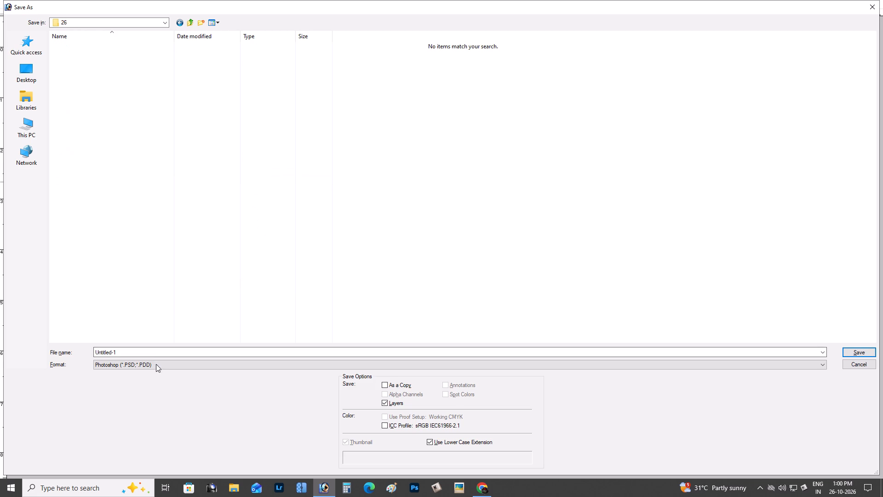
# Save the layered document in Photoshop format as a4 in the 26 folder.
pyautogui.click(158, 351)
pyautogui.press('a')
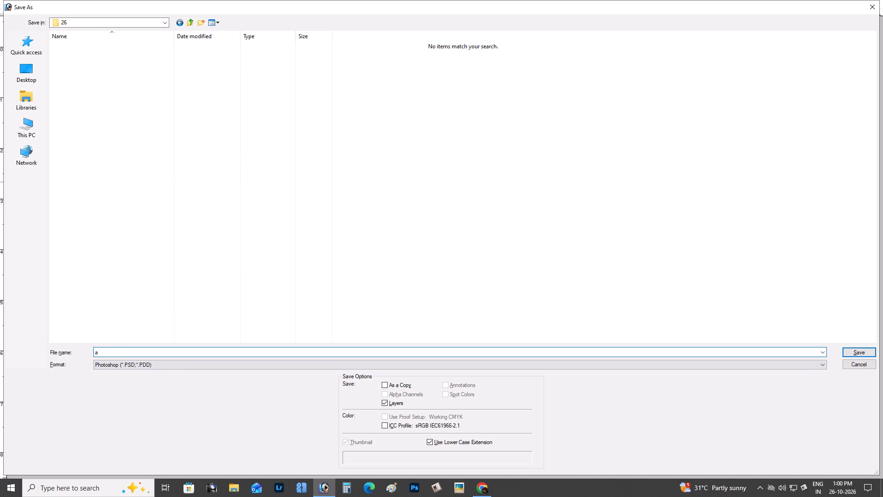
pyautogui.press('4')
pyautogui.press('Return')
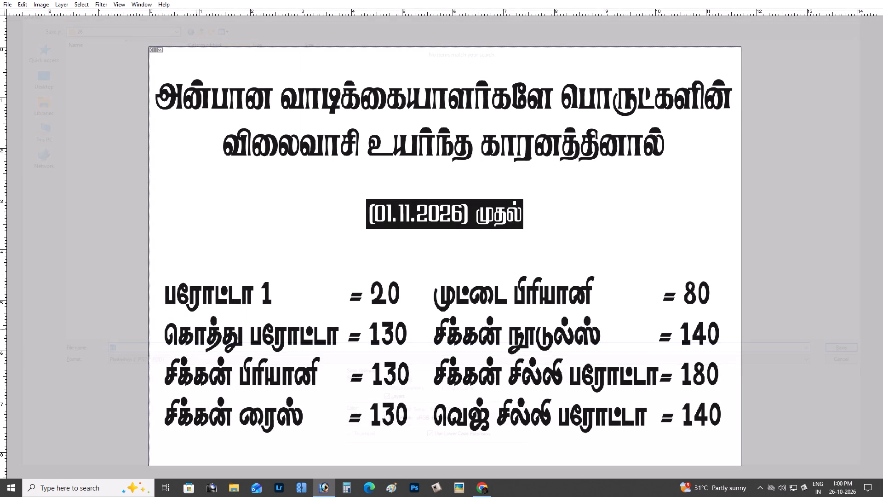
pyautogui.press('Return')
# Start saving a copy of the notice in JPEG format in the 26 folder.
pyautogui.hotkey('ctrl', 'shift', 's')
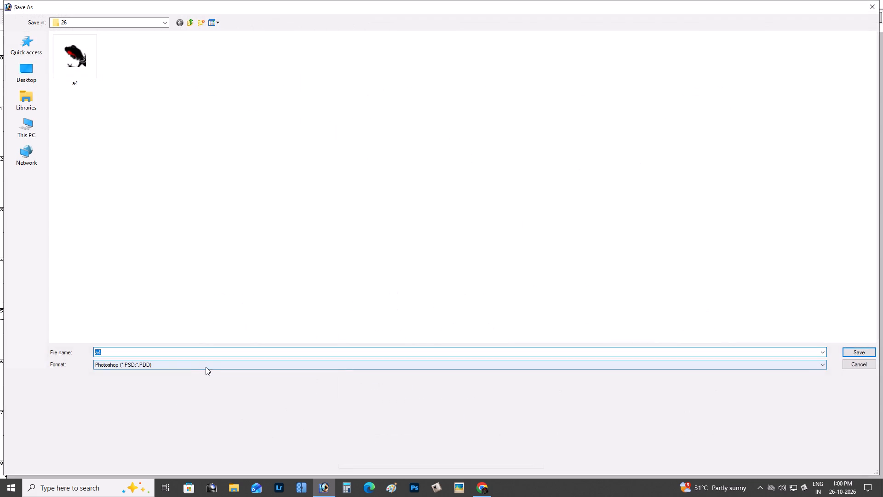
pyautogui.click(206, 367)
pyautogui.click(207, 408)
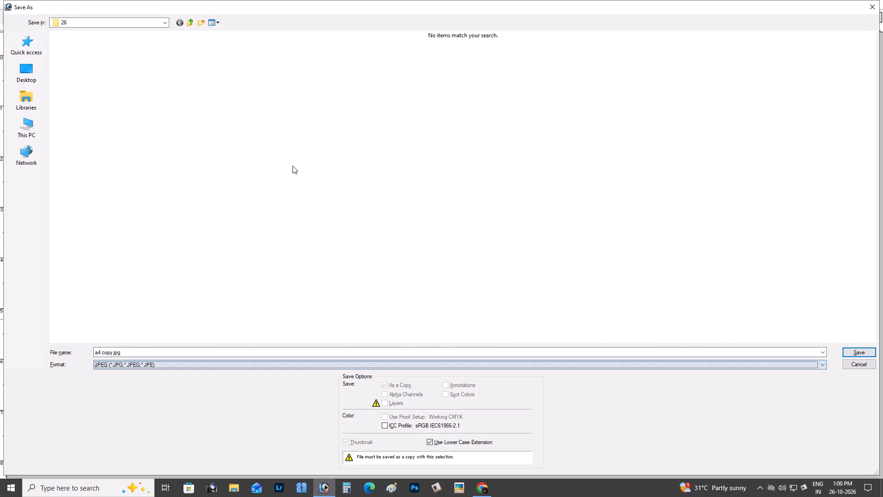
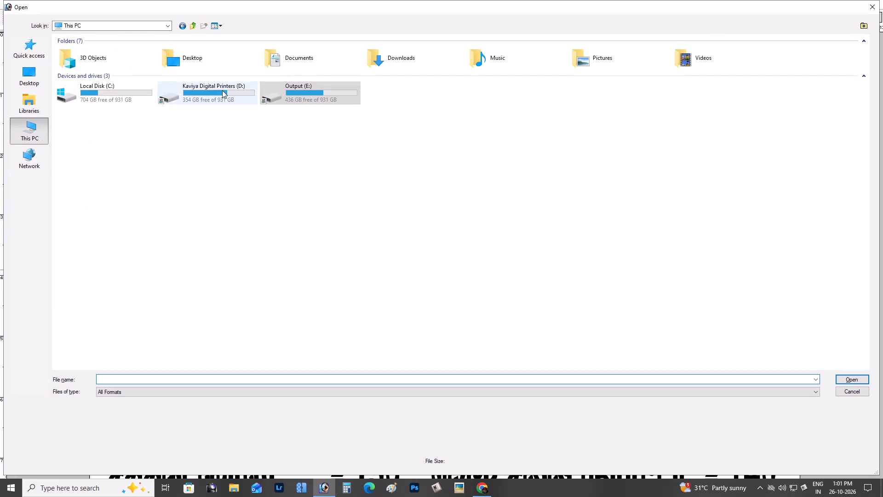
# Browse the client folders in Branding for an existing restaurant design and examine the files in the JPR folder.
pyautogui.doubleClick(123, 228)
pyautogui.scroll(-1, 718, 143)
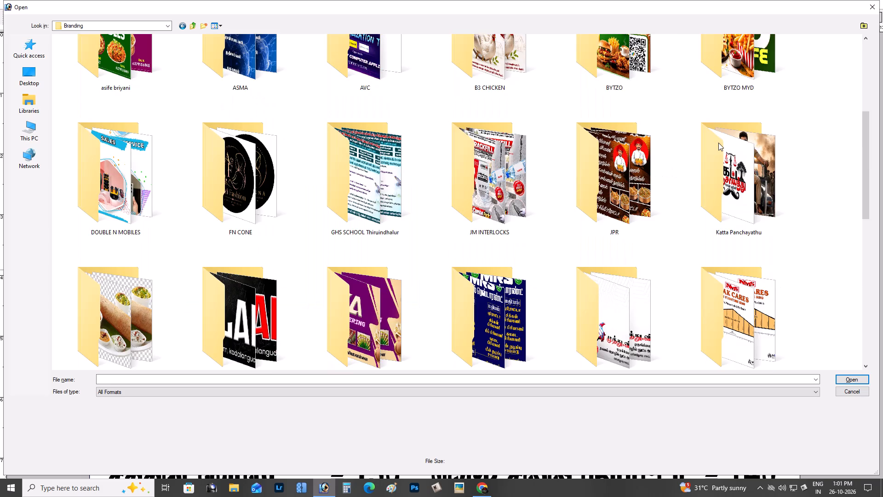
pyautogui.scroll(-2, 718, 143)
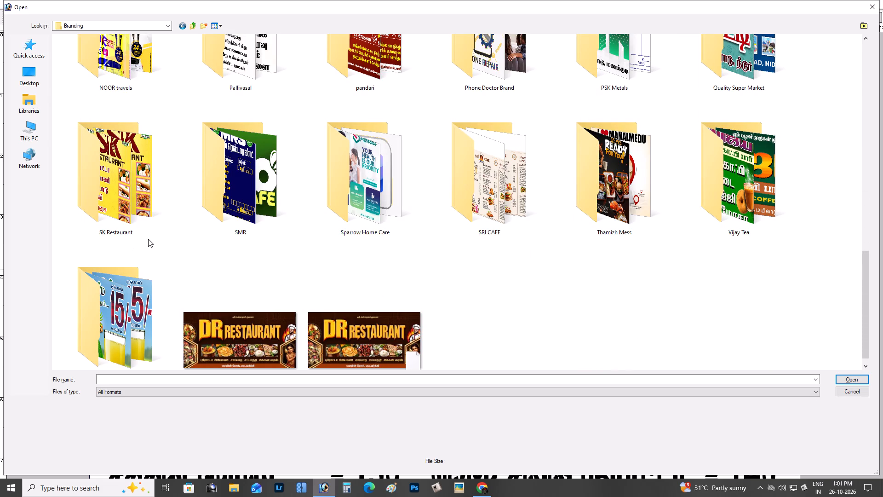
pyautogui.scroll(-1, 361, 289)
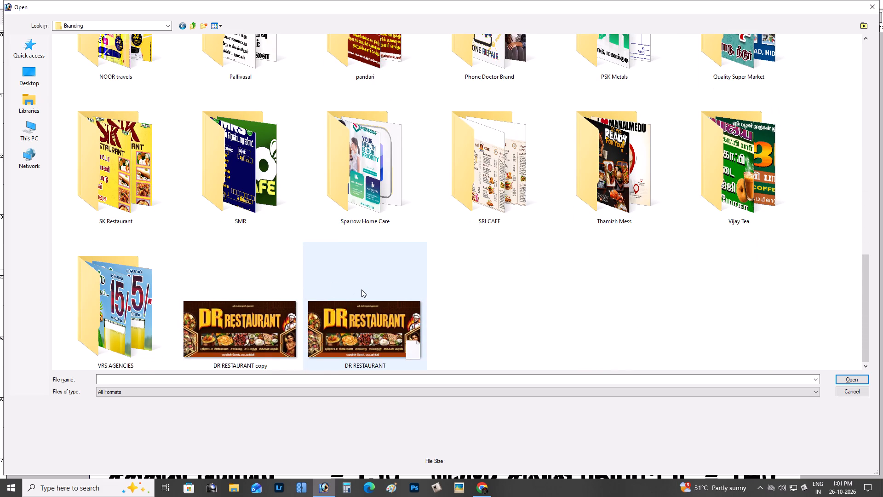
pyautogui.scroll(1, 361, 289)
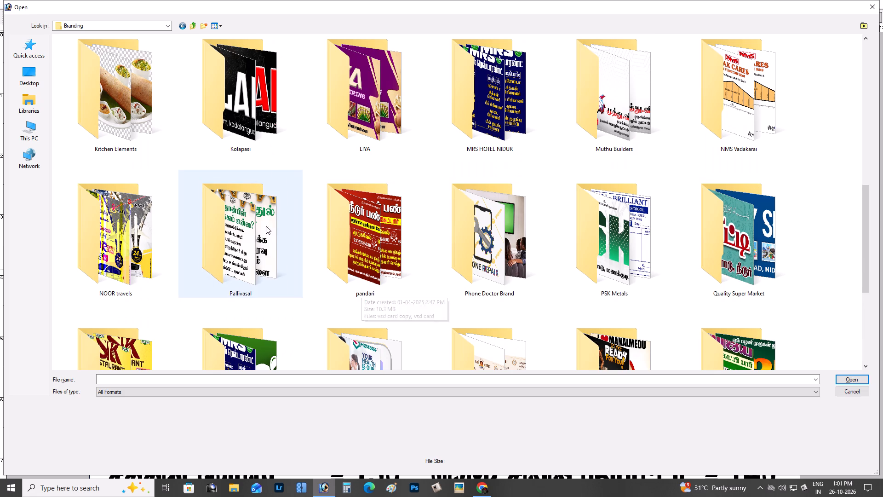
pyautogui.scroll(1, 272, 251)
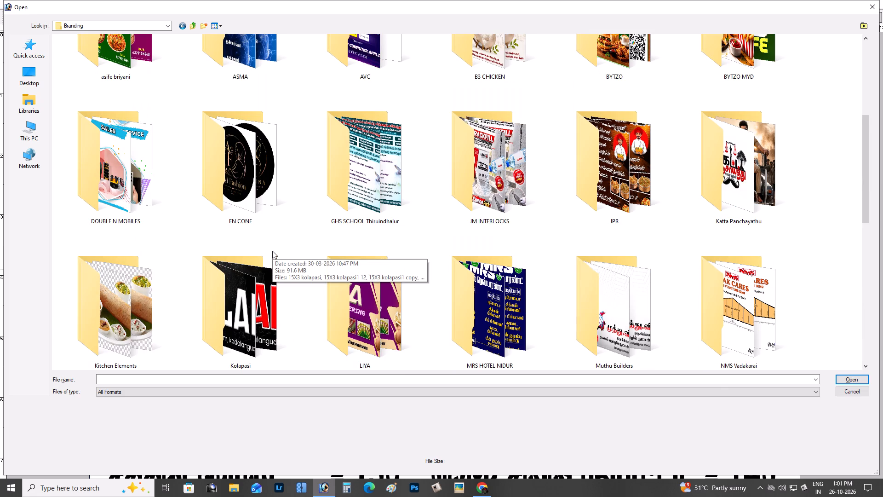
pyautogui.doubleClick(599, 168)
pyautogui.rightClick(283, 242)
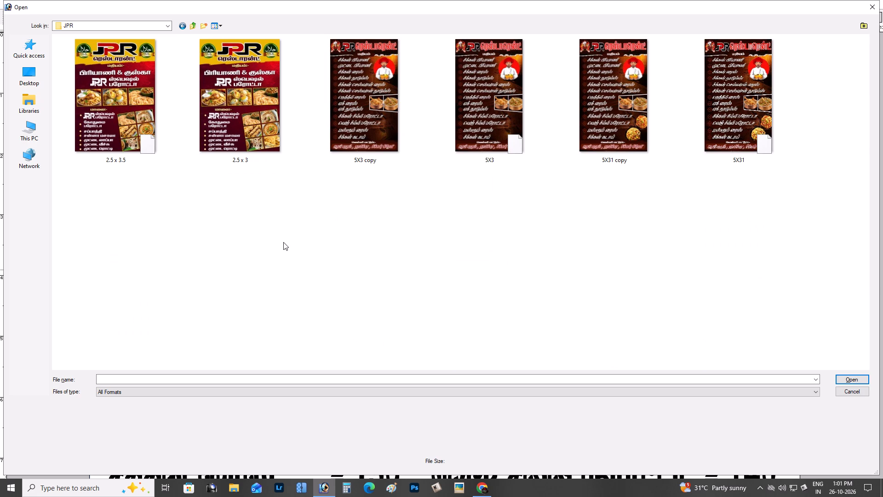
pyautogui.click(236, 225)
pyautogui.click(475, 289)
pyautogui.click(220, 249)
# Return to the Branding folder, examine the designs in the 90's Kid Restaurent folder, and close the file browser without opening anything.
pyautogui.moveTo(433, 152); pyautogui.dragTo(378, 163)
pyautogui.scroll(3, 383, 258)
pyautogui.scroll(3, 499, 204)
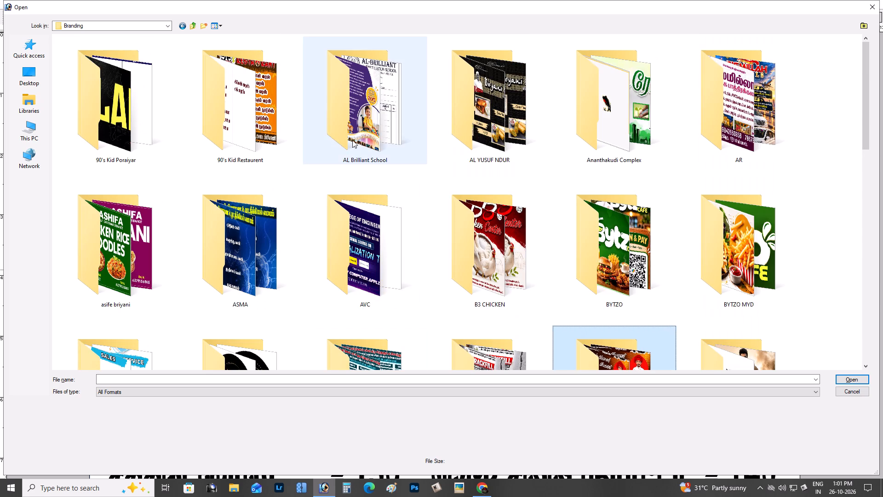
pyautogui.doubleClick(244, 79)
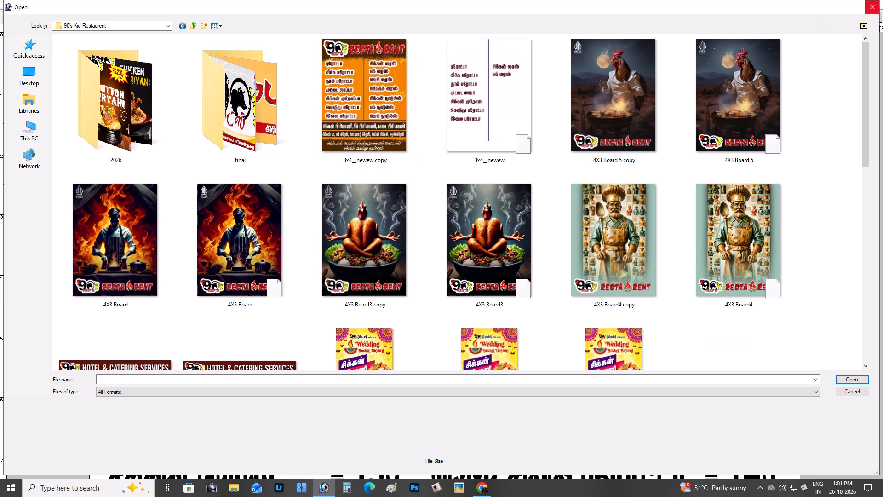
pyautogui.click(877, 2)
pyautogui.scroll(4, 746, 105)
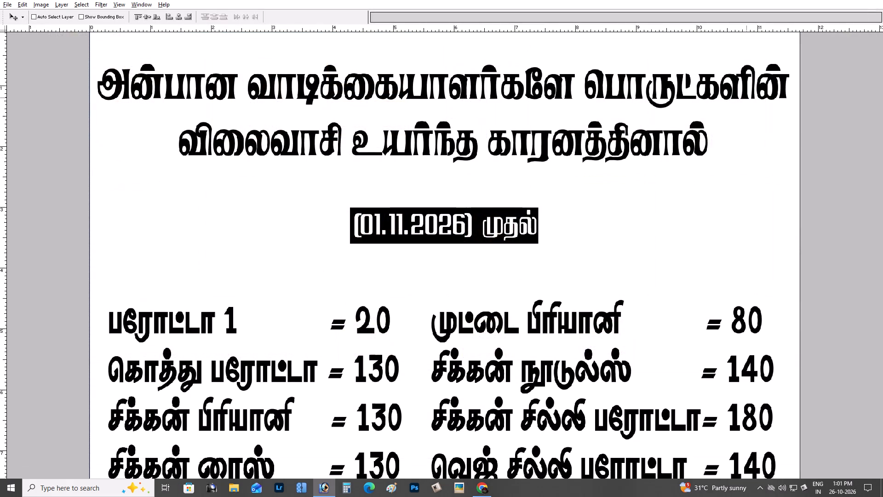